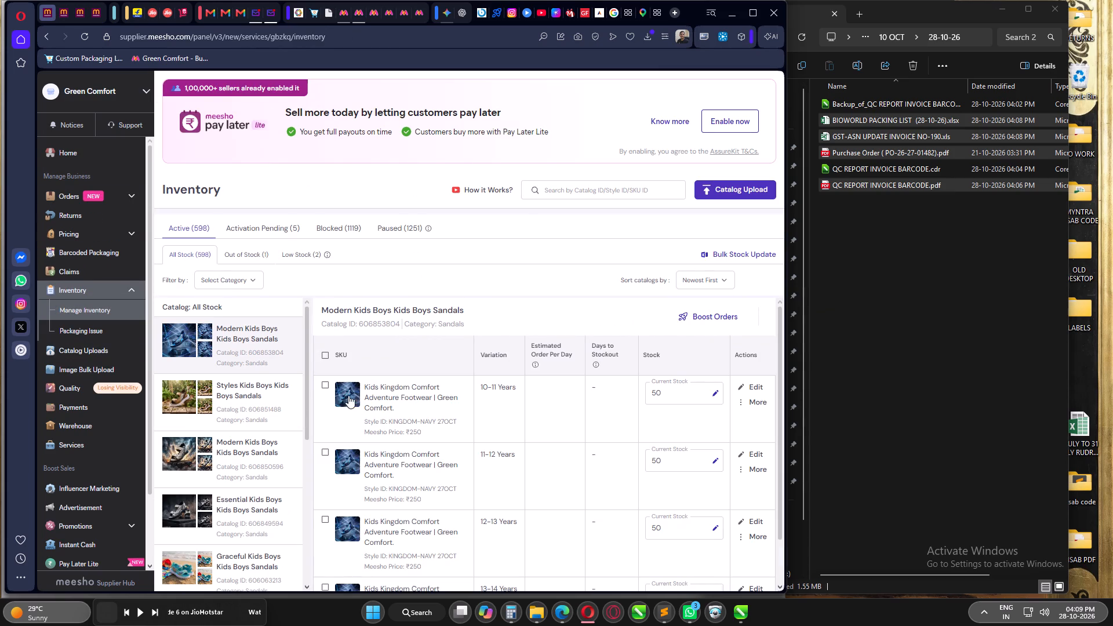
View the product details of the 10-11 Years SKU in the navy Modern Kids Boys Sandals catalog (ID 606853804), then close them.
{"action": "left_click", "coordinate": [348, 395]}
{"action": "left_click", "coordinate": [660, 441]}
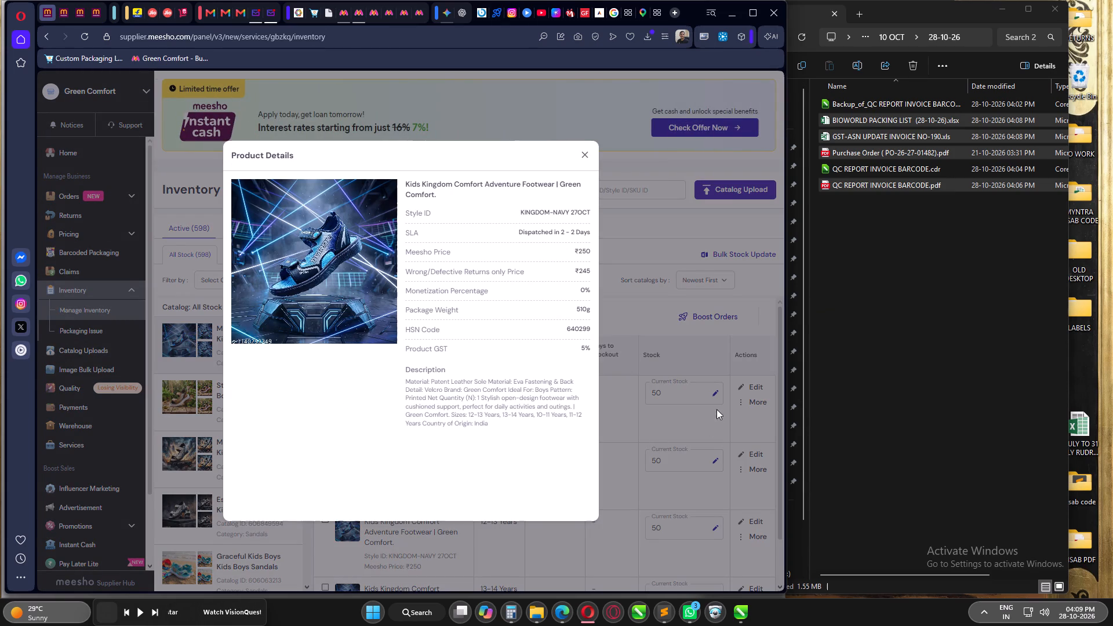
{"action": "left_click", "coordinate": [648, 342]}
{"action": "left_click", "coordinate": [583, 150]}
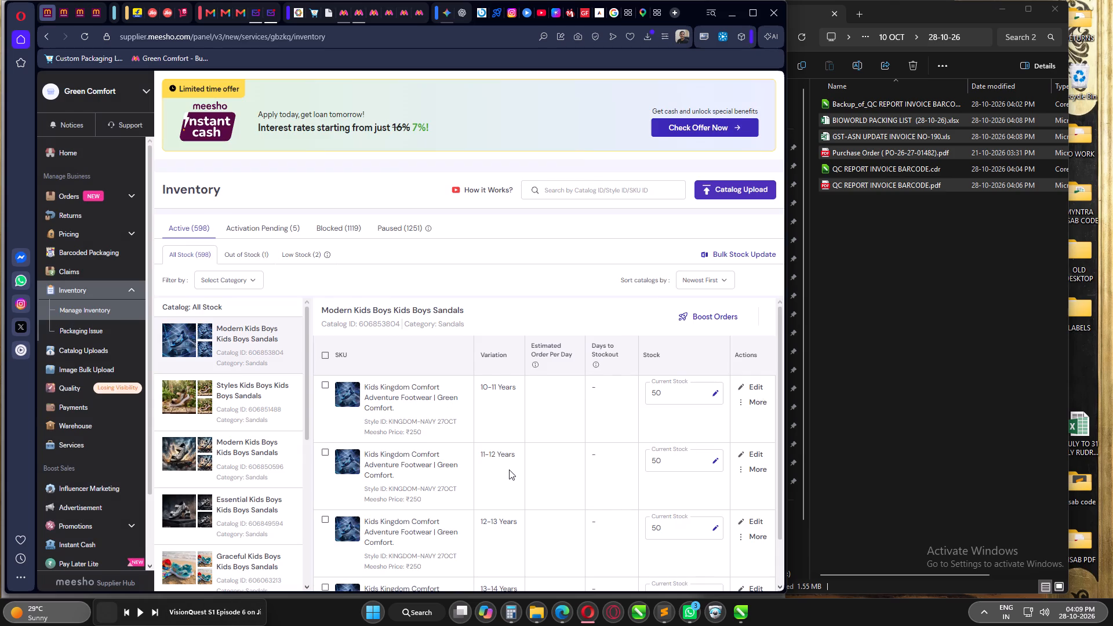
{"action": "scroll", "coordinate": [509, 469], "scroll_direction": "down", "scroll_amount": 12}
{"action": "scroll", "coordinate": [507, 469], "scroll_direction": "up", "scroll_amount": 18}
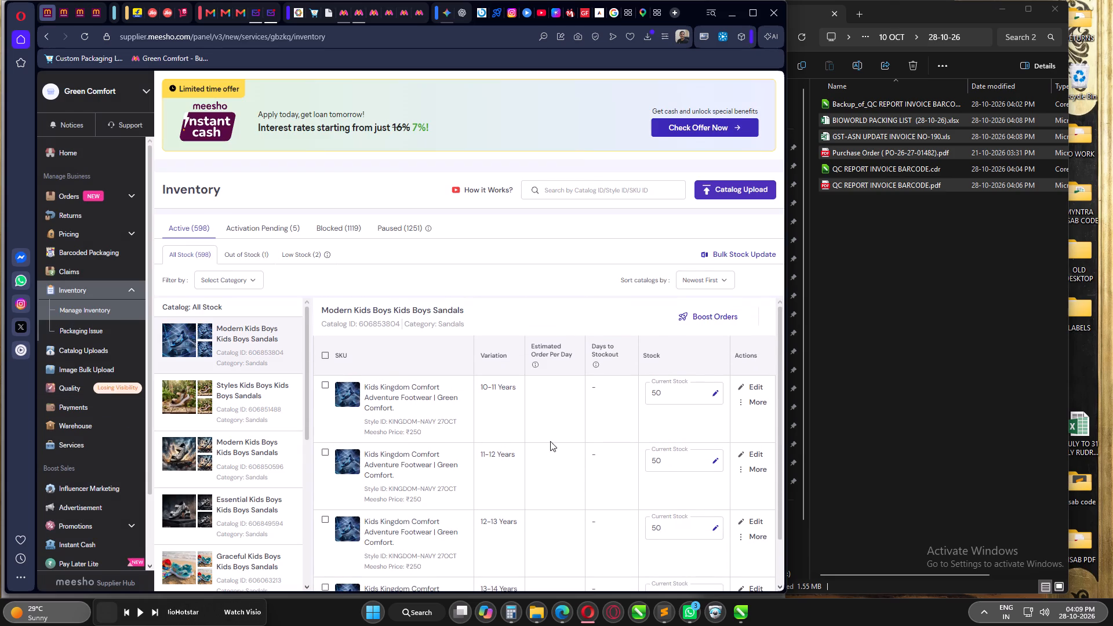
Edit the KINGDOM-NAVY 27OCT product to give it a ₹20 prepaid discount and submit the request.
{"action": "left_click", "coordinate": [752, 385]}
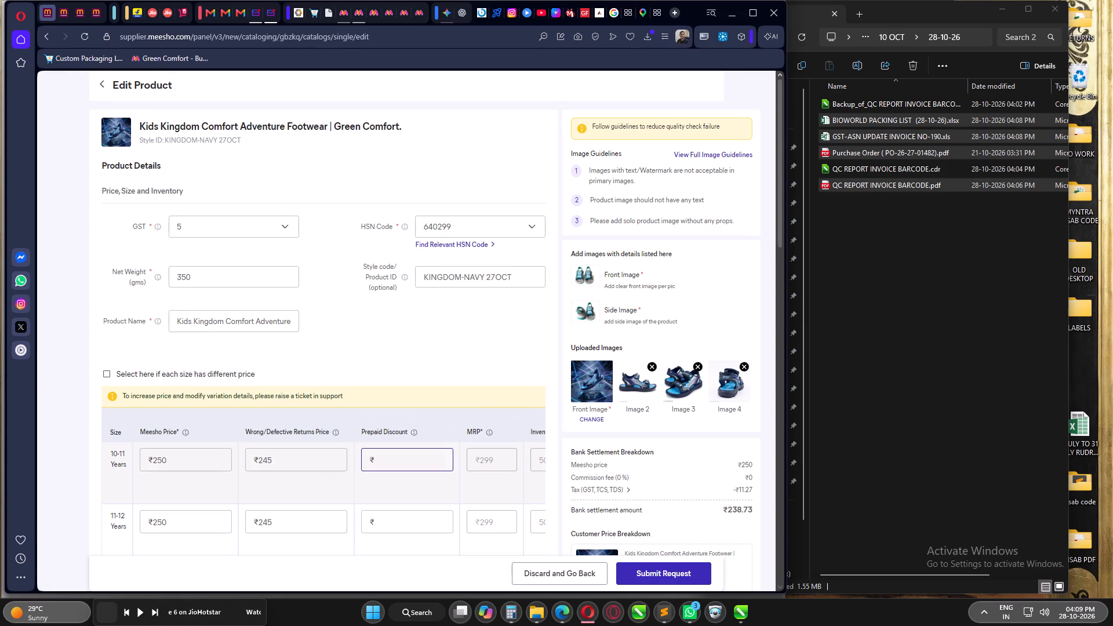
{"action": "left_click", "coordinate": [410, 457]}
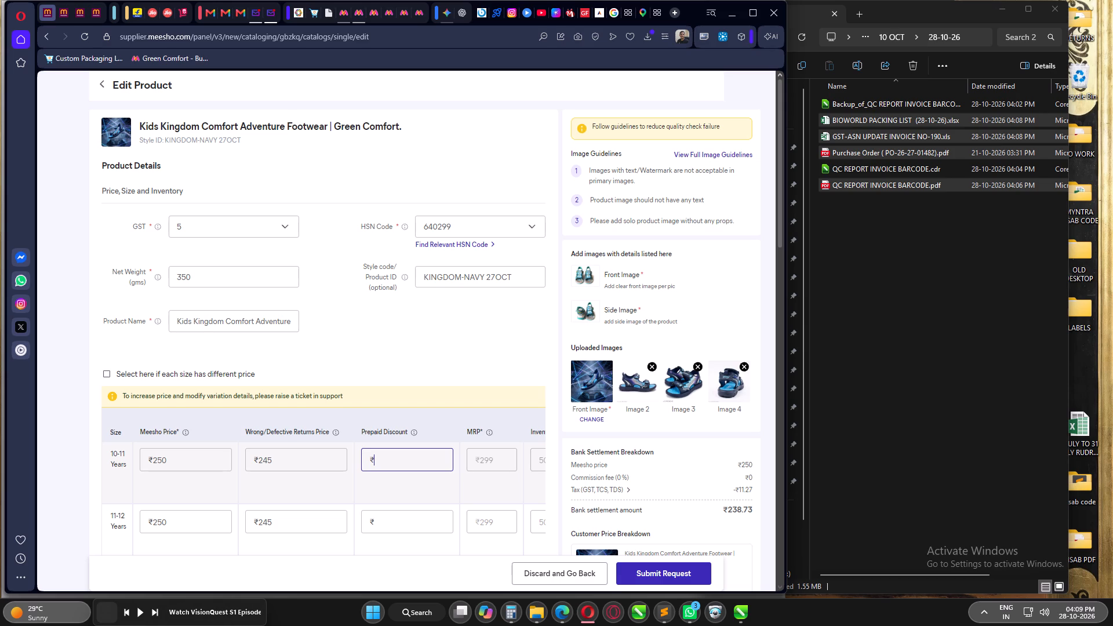
{"action": "type", "text": "20"}
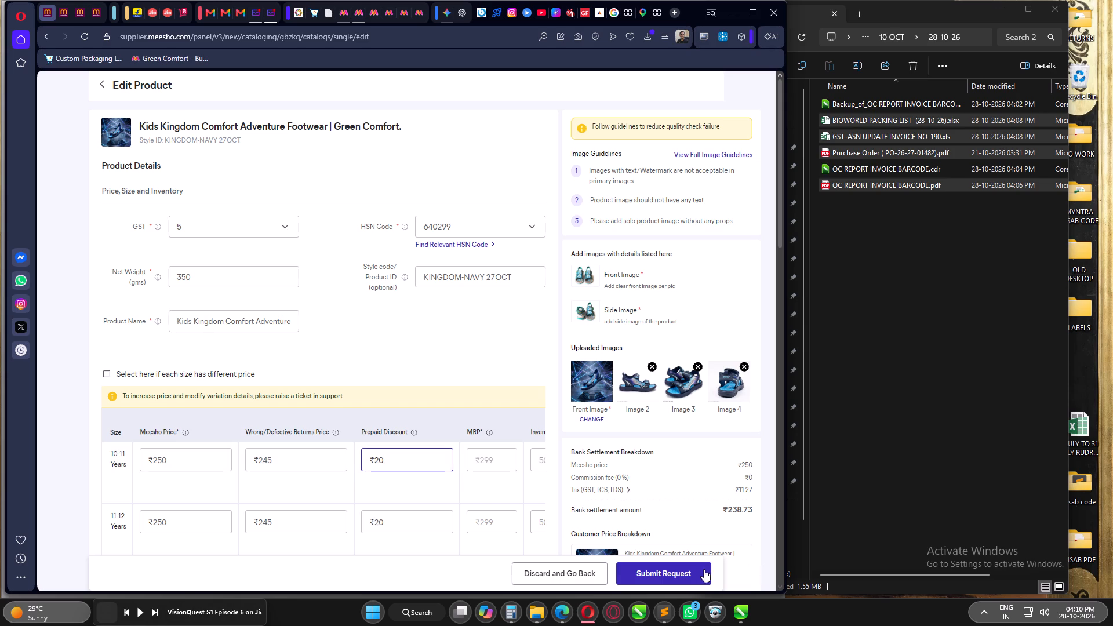
{"action": "left_click", "coordinate": [684, 572]}
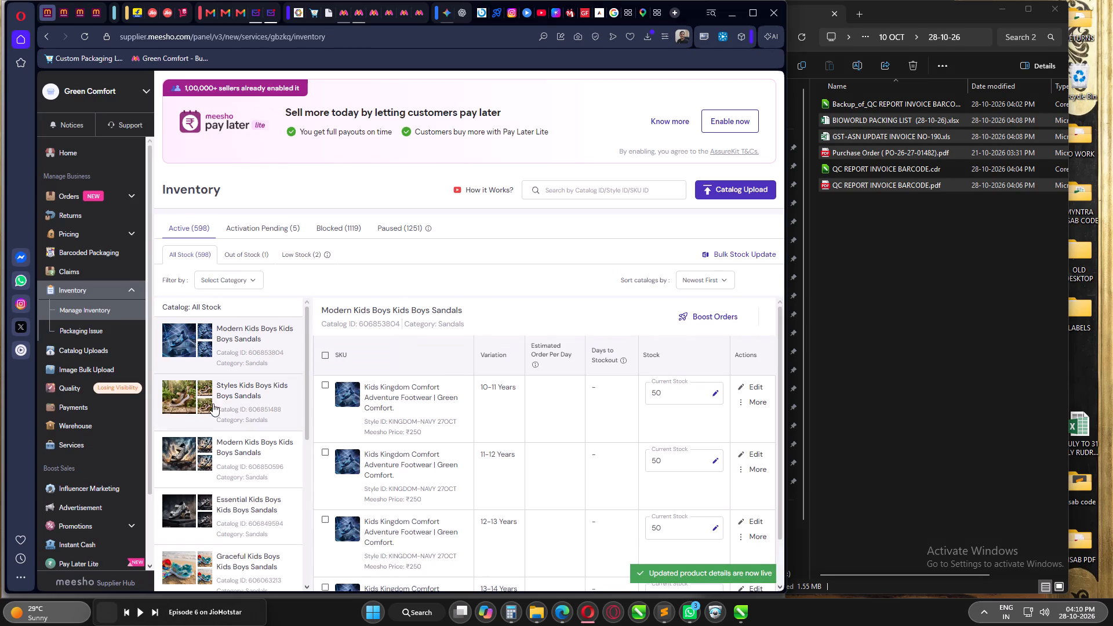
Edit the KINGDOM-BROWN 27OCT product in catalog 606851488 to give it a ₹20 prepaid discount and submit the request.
{"action": "left_click", "coordinate": [195, 401]}
{"action": "left_click", "coordinate": [748, 383]}
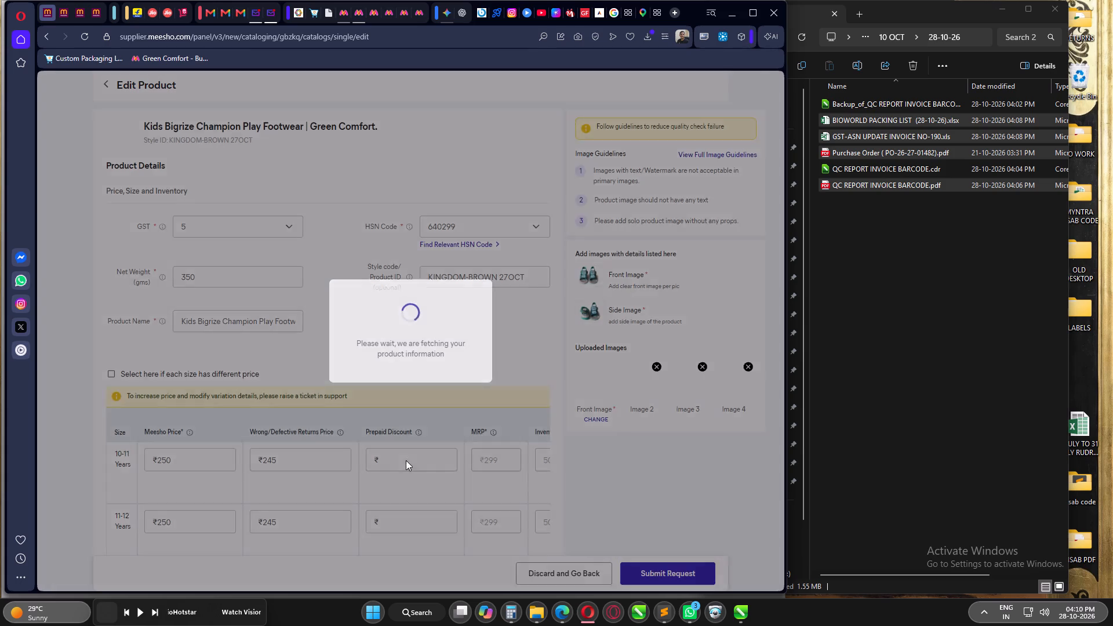
{"action": "left_click", "coordinate": [384, 458]}
{"action": "type", "text": "20"}
{"action": "left_click", "coordinate": [681, 569]}
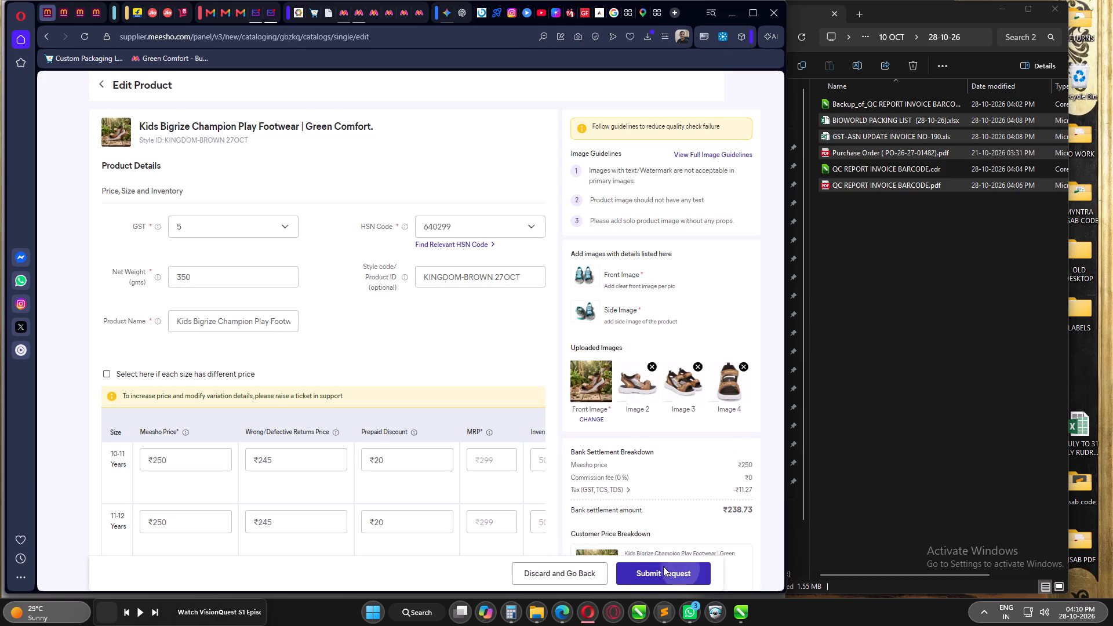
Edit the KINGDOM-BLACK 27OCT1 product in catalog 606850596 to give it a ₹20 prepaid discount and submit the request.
{"action": "left_click", "coordinate": [213, 464]}
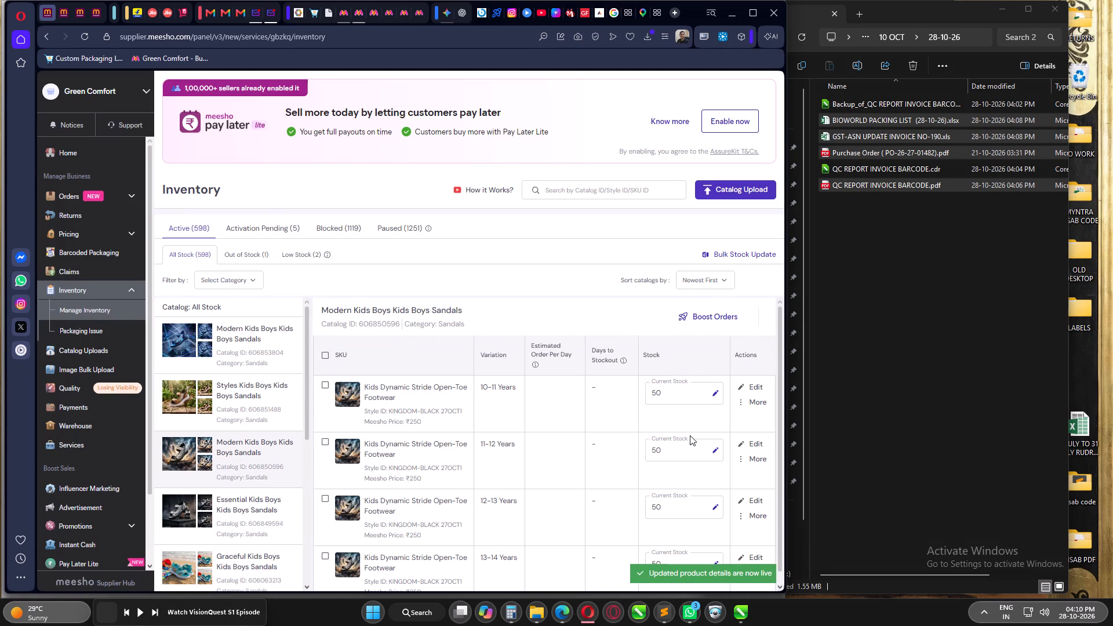
{"action": "left_click", "coordinate": [753, 388]}
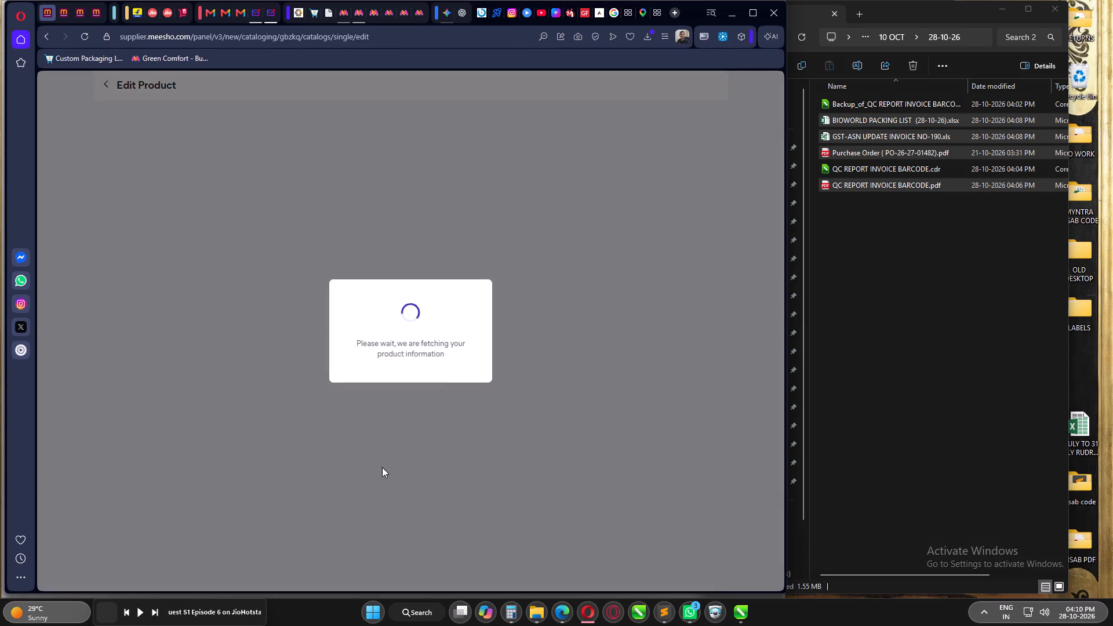
{"action": "left_click", "coordinate": [381, 463]}
{"action": "key", "text": "2"}
{"action": "key", "text": "0"}
{"action": "left_click", "coordinate": [674, 572]}
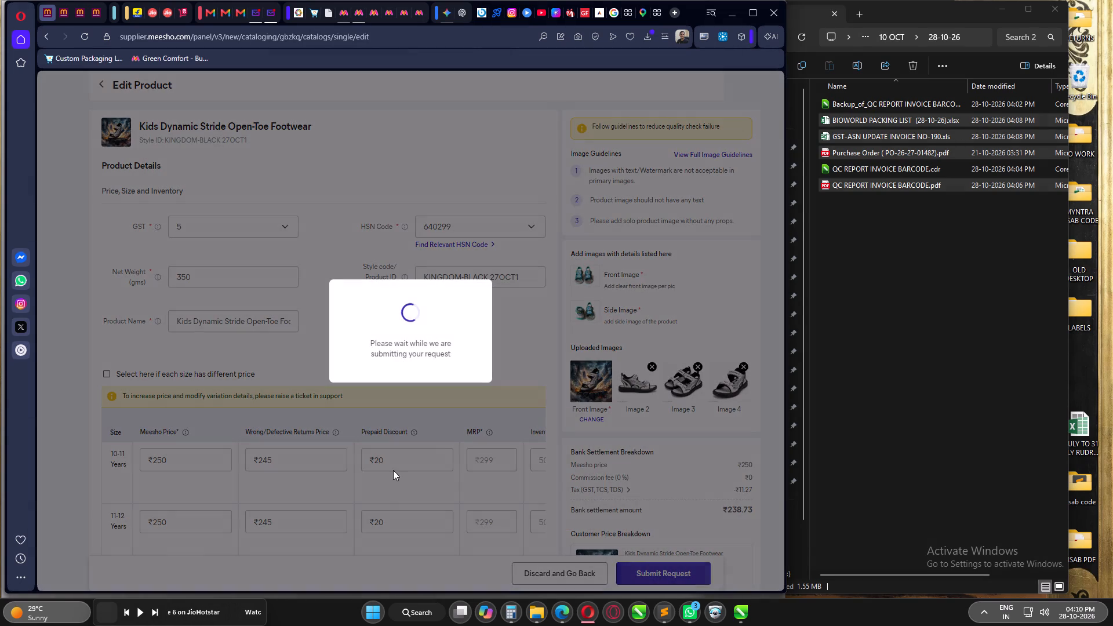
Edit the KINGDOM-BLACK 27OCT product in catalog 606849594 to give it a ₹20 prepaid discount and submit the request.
{"action": "scroll", "coordinate": [374, 462], "scroll_direction": "down", "scroll_amount": 2}
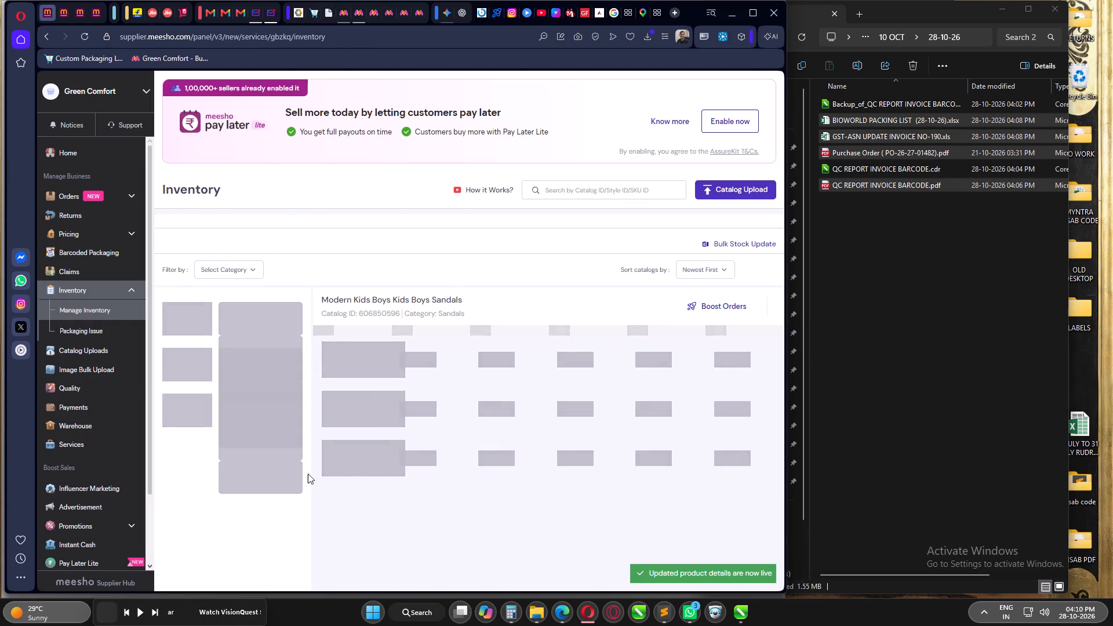
{"action": "scroll", "coordinate": [308, 474], "scroll_direction": "down", "scroll_amount": 1}
{"action": "scroll", "coordinate": [224, 486], "scroll_direction": "down", "scroll_amount": 1}
{"action": "left_click", "coordinate": [206, 458]}
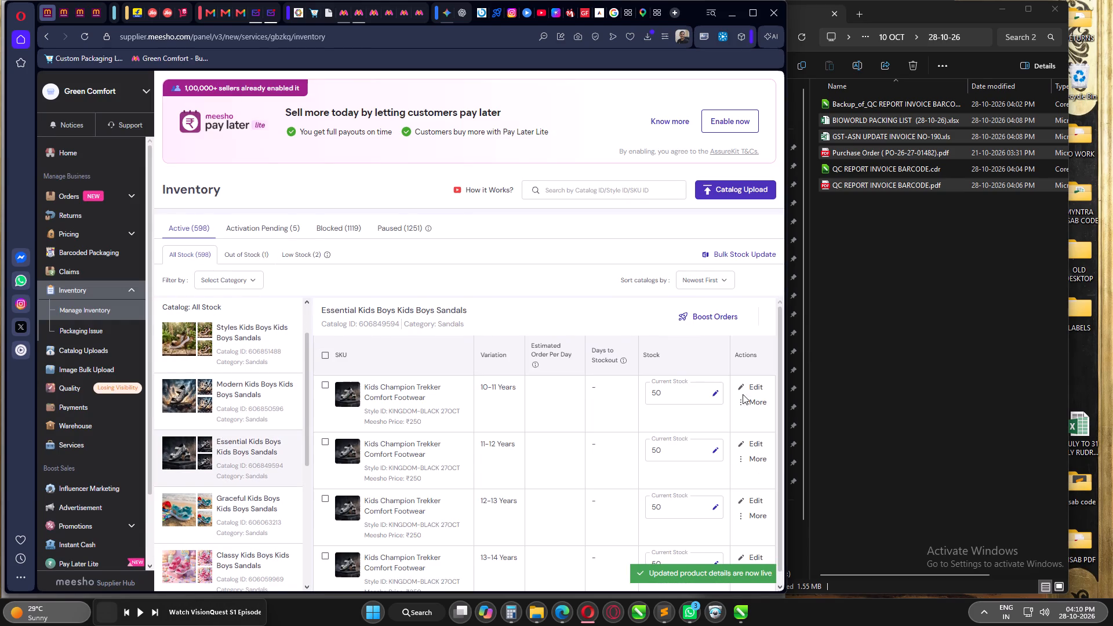
{"action": "left_click", "coordinate": [754, 382]}
{"action": "left_click", "coordinate": [425, 464]}
{"action": "key", "text": "2"}
{"action": "key", "text": "0"}
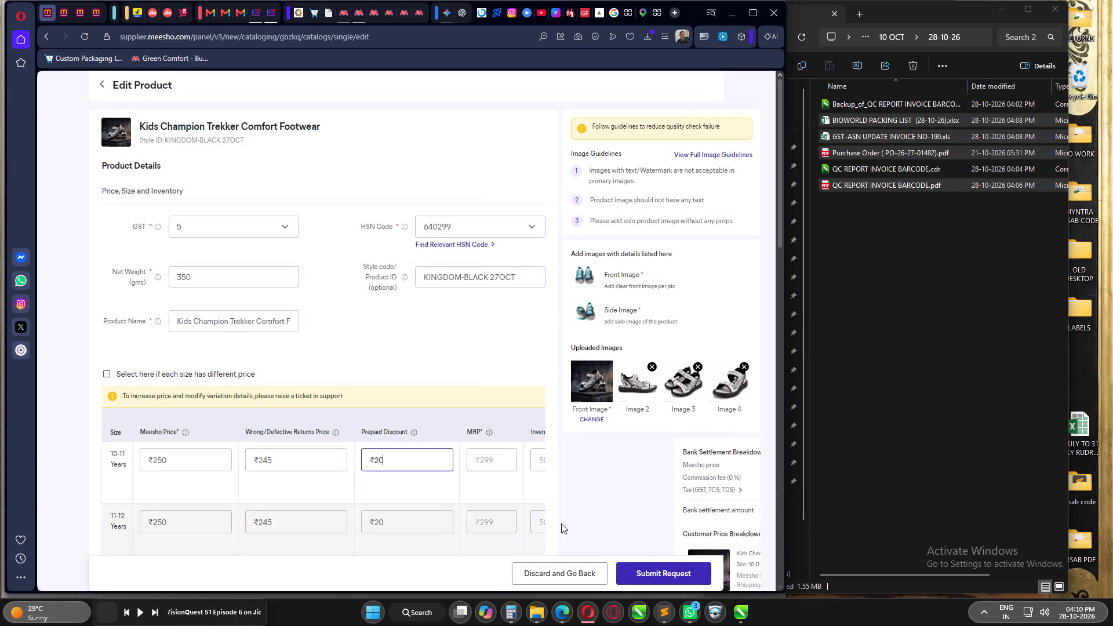
{"action": "left_click", "coordinate": [656, 566]}
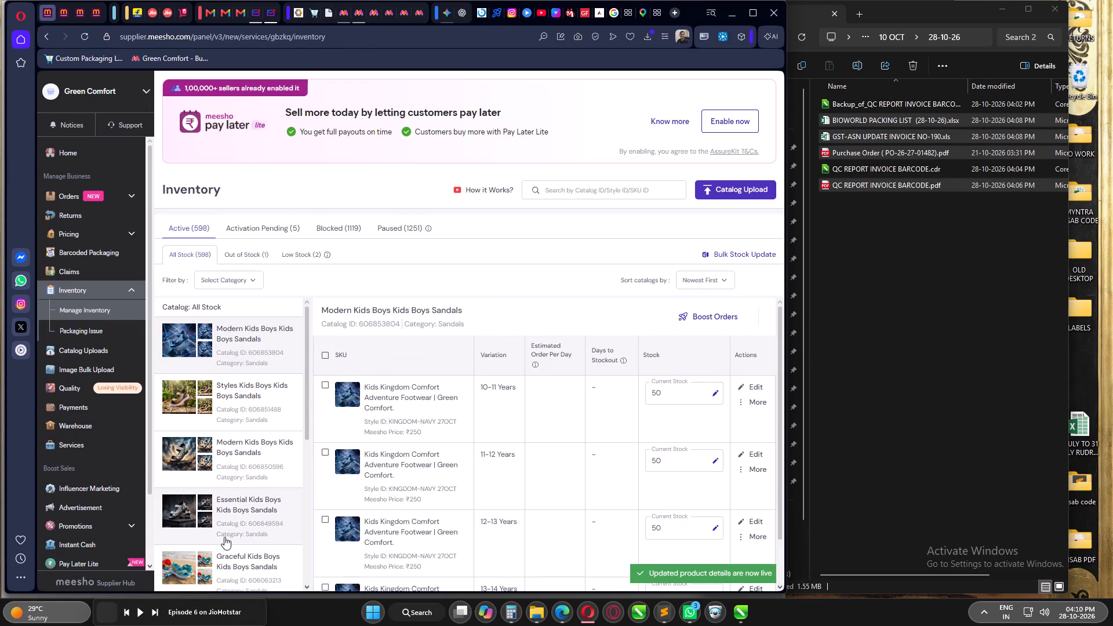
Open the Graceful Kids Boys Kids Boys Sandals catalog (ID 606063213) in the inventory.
{"action": "left_click", "coordinate": [235, 560]}
{"action": "scroll", "coordinate": [256, 484], "scroll_direction": "down", "scroll_amount": 1}
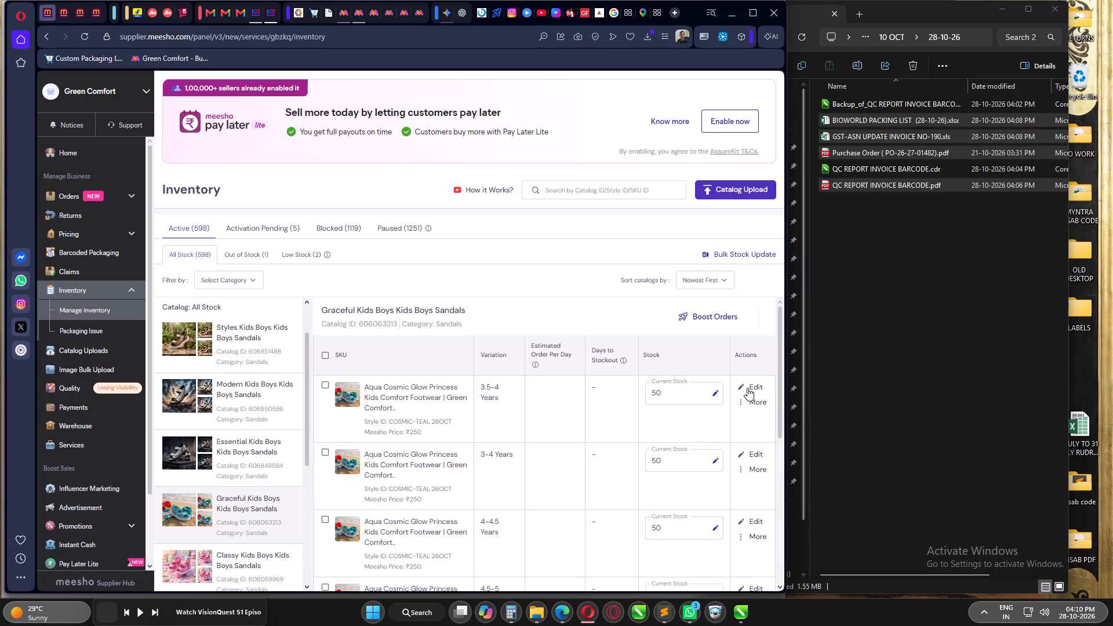
{"action": "scroll", "coordinate": [231, 392], "scroll_direction": "up", "scroll_amount": 4}
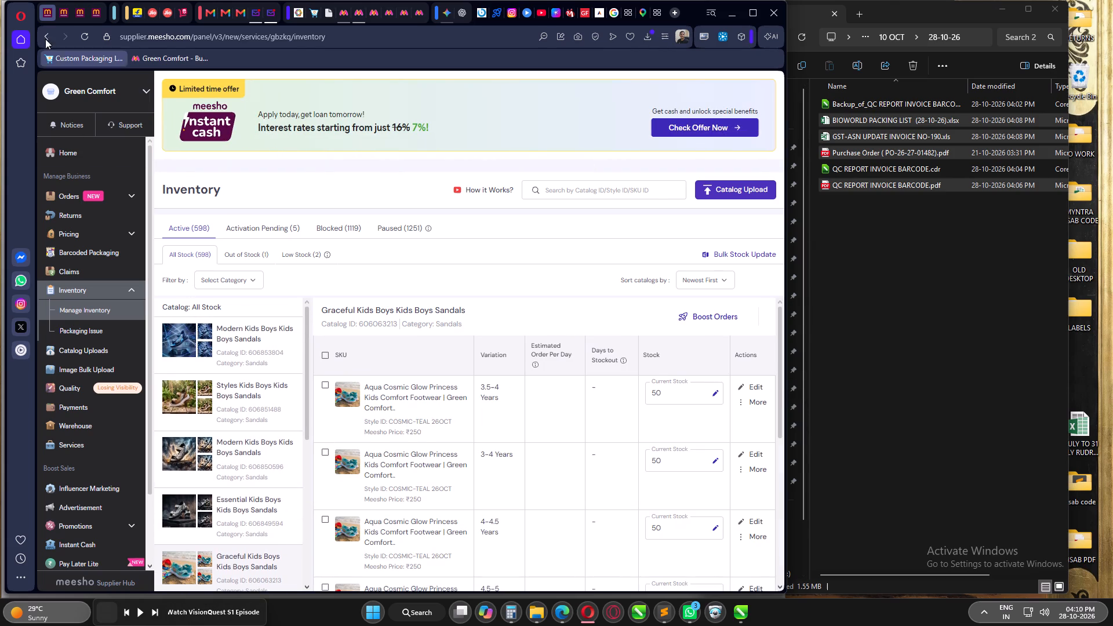
View the settings of a new ad campaign with self-selected catalogs on the advertisement page, then return to the inventory.
{"action": "left_click", "coordinate": [57, 12]}
{"action": "left_click", "coordinate": [92, 470]}
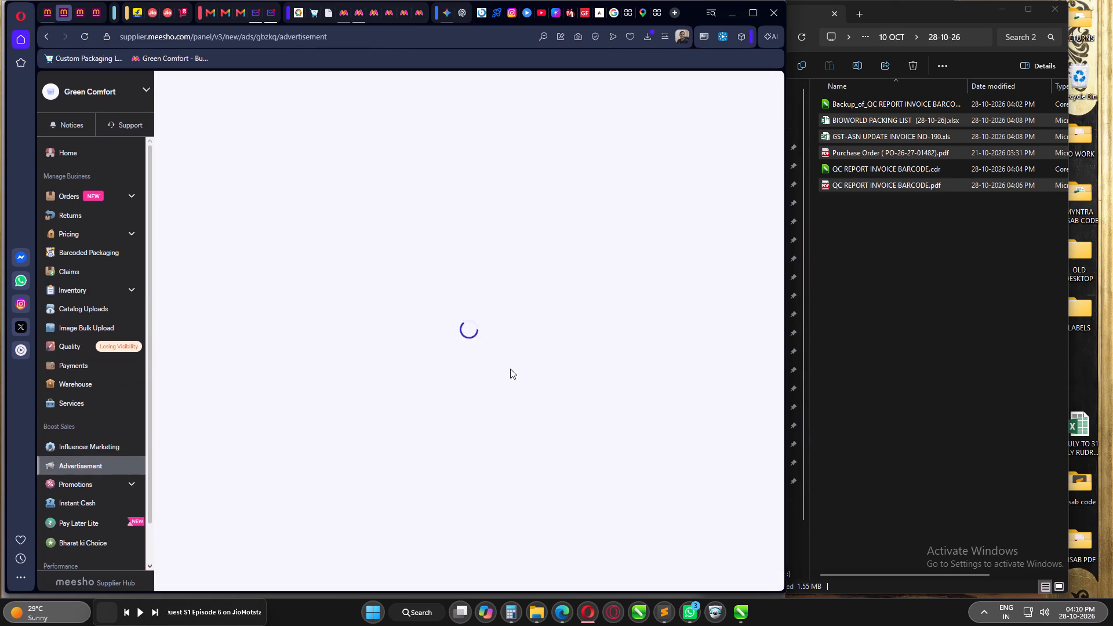
{"action": "left_click", "coordinate": [736, 92]}
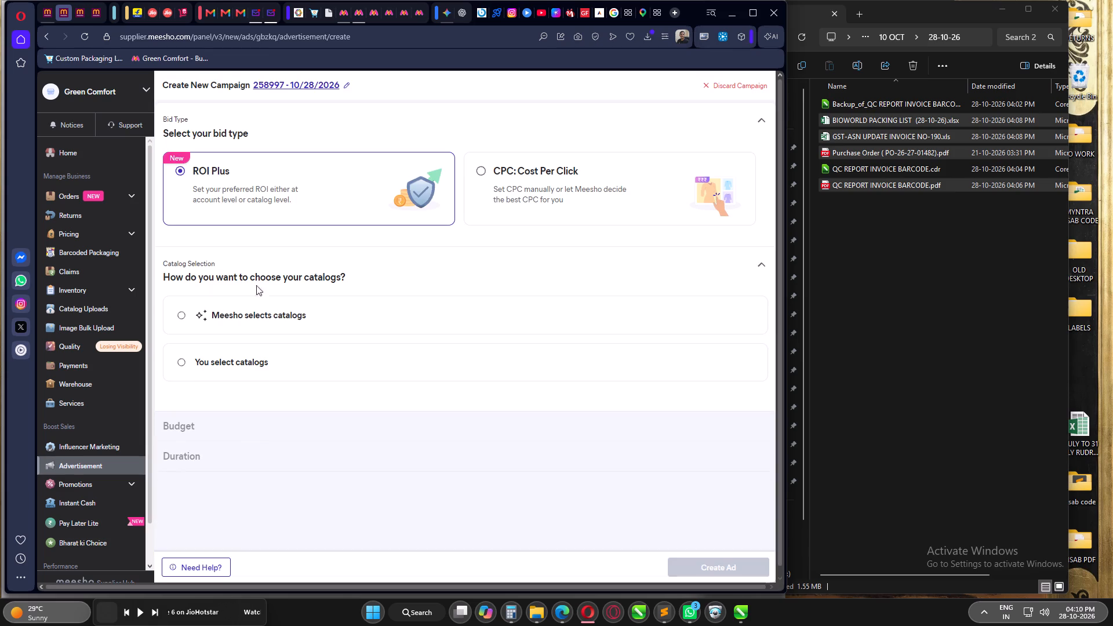
{"action": "left_click", "coordinate": [242, 358]}
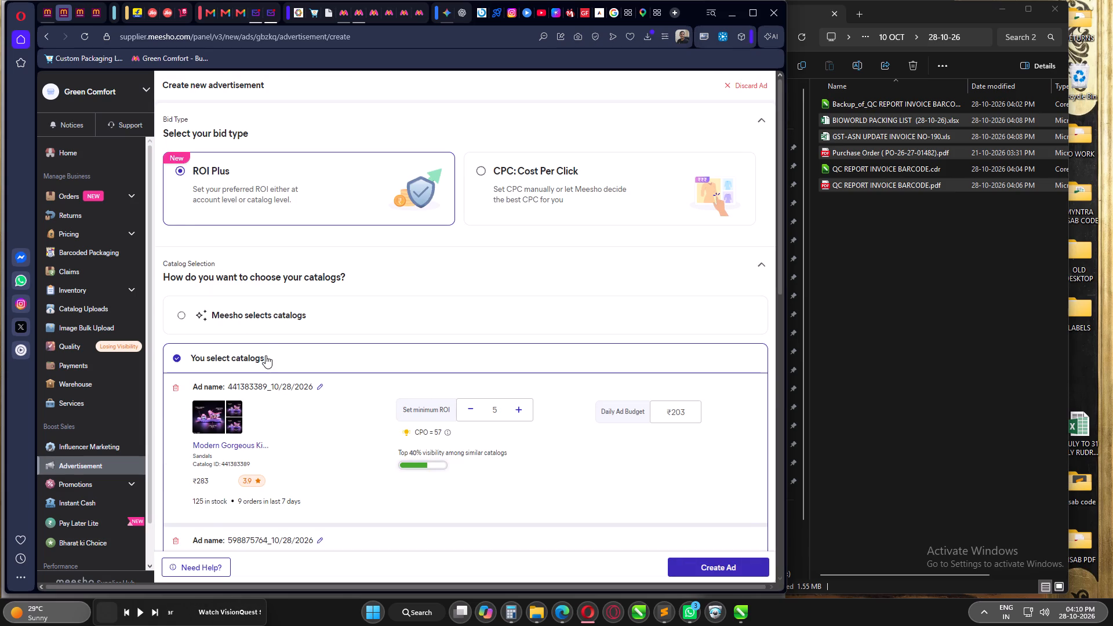
{"action": "left_click", "coordinate": [48, 5]}
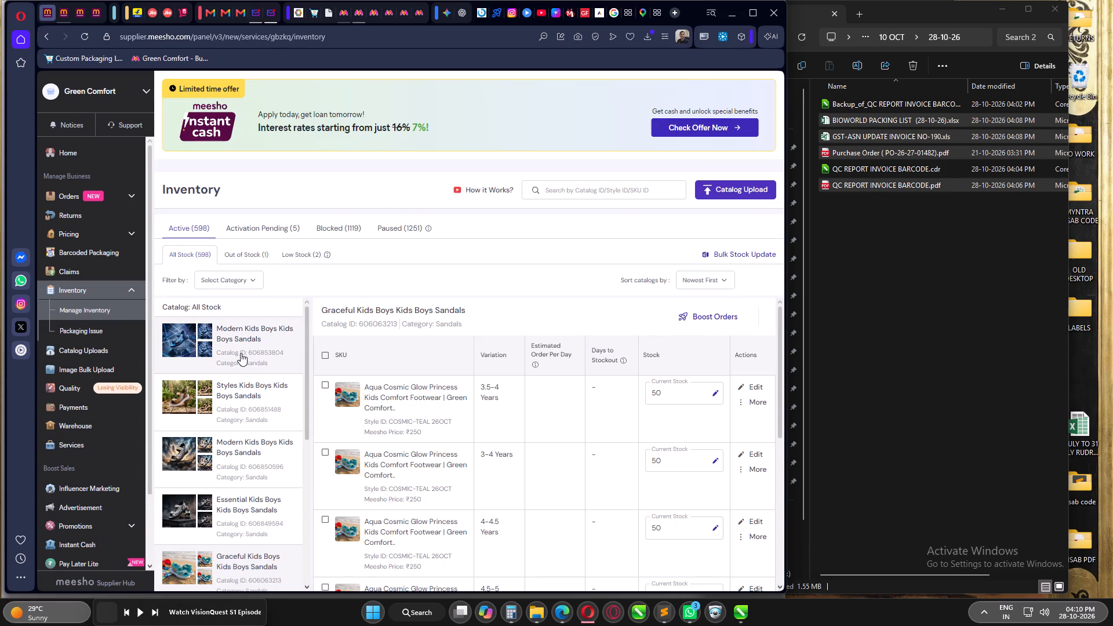
Boost orders for the Graceful Kids Boys Kids Boys Sandals catalog by submitting an ad campaign with a minimum ROI of 30.
{"action": "scroll", "coordinate": [241, 353], "scroll_direction": "up", "scroll_amount": 1}
{"action": "left_click", "coordinate": [723, 321]}
{"action": "left_click_drag", "start_coordinate": [519, 294], "coordinate": [497, 293]}
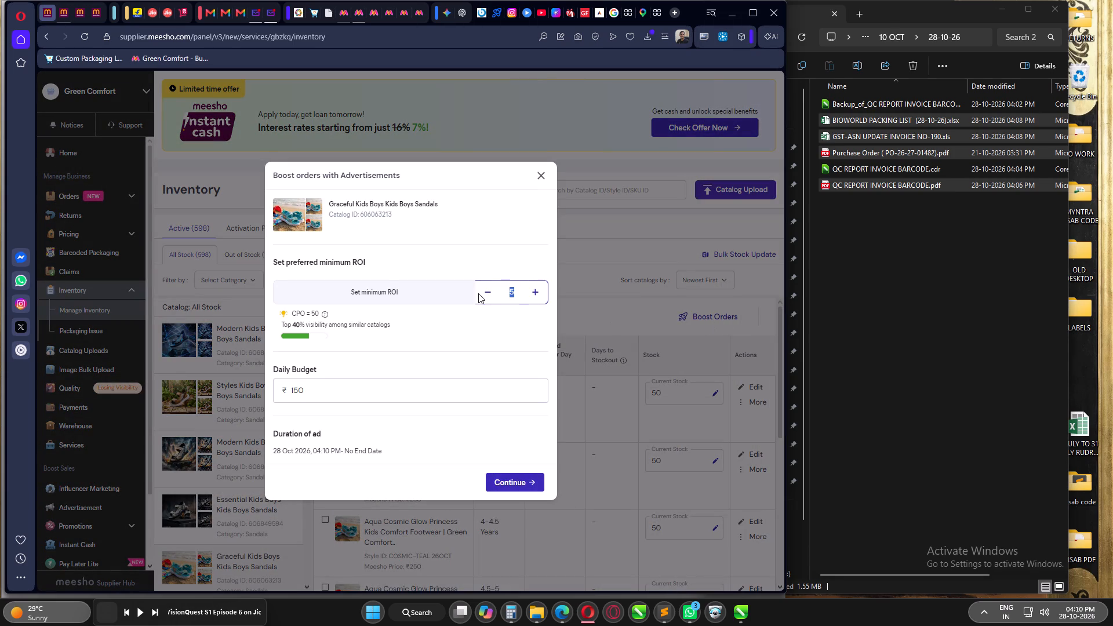
{"action": "key", "text": "3"}
{"action": "key", "text": "0"}
{"action": "left_click", "coordinate": [529, 486]}
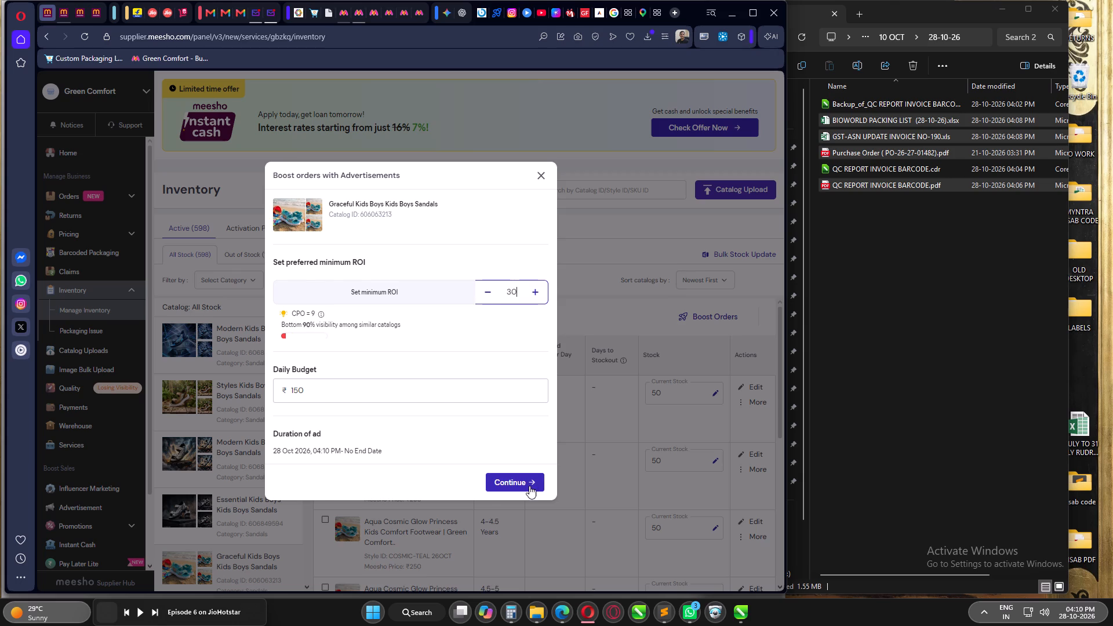
{"action": "left_click", "coordinate": [512, 463]}
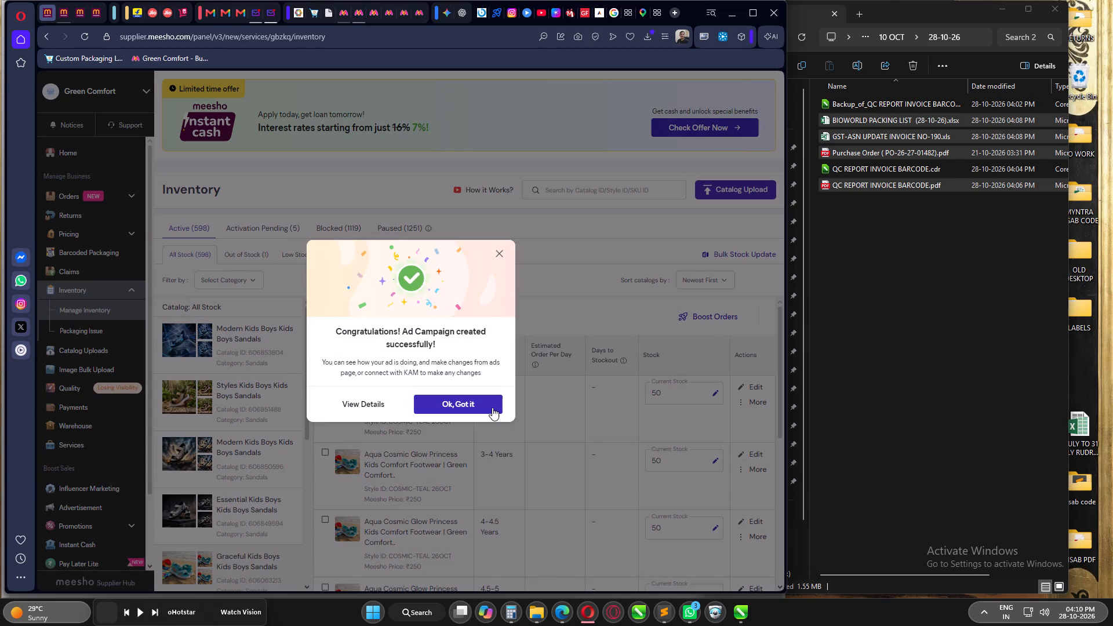
{"action": "left_click", "coordinate": [492, 406]}
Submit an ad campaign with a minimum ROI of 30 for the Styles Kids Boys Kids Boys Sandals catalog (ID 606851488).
{"action": "left_click", "coordinate": [224, 390]}
{"action": "left_click", "coordinate": [709, 313]}
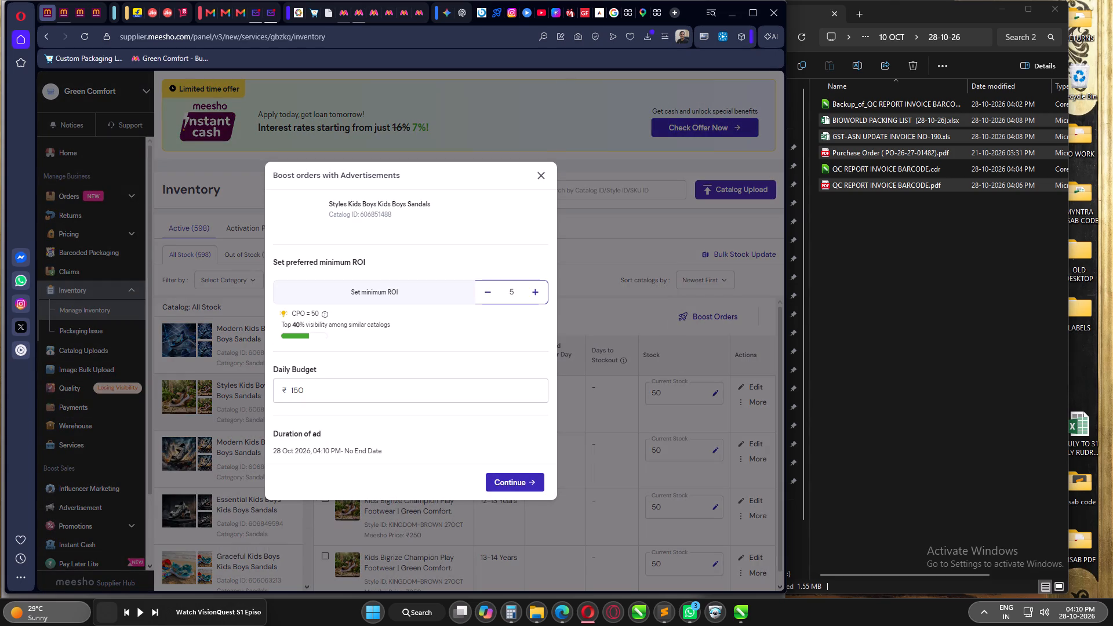
{"action": "left_click_drag", "start_coordinate": [517, 286], "coordinate": [481, 287]}
{"action": "key", "text": "3"}
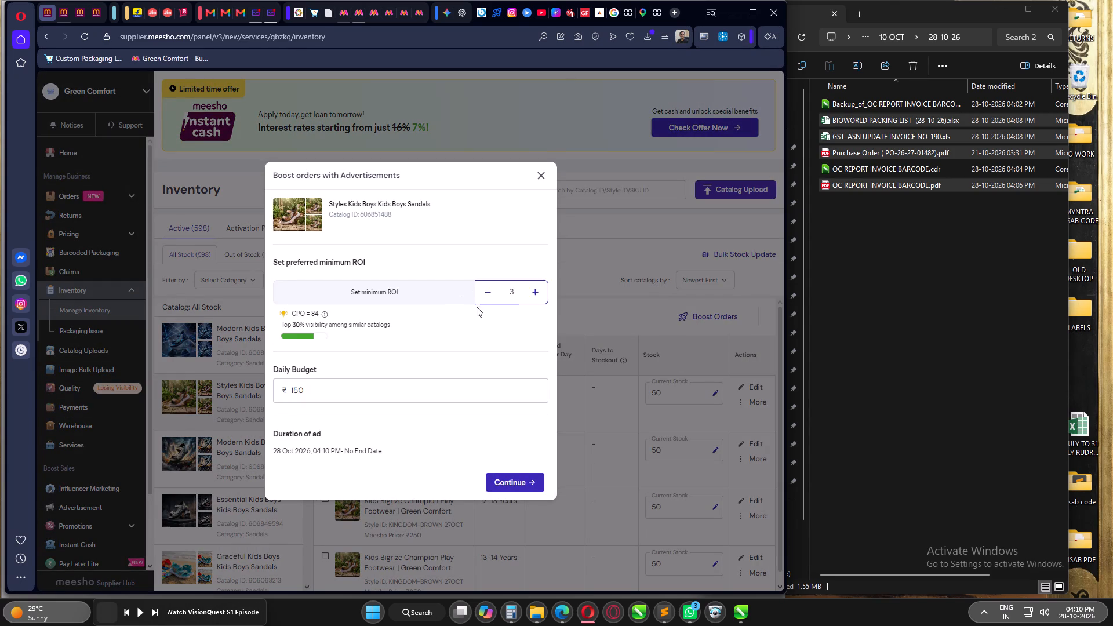
{"action": "key", "text": "0"}
{"action": "left_click", "coordinate": [536, 481]}
{"action": "left_click", "coordinate": [482, 457]}
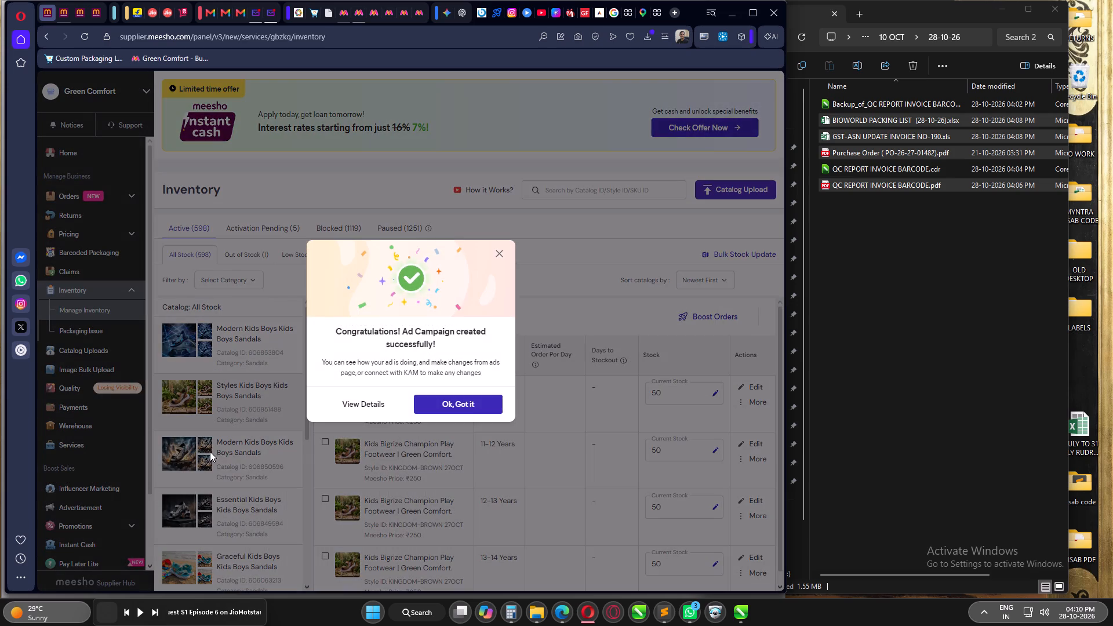
{"action": "left_click", "coordinate": [462, 404]}
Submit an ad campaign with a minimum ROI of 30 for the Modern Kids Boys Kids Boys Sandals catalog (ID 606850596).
{"action": "left_click", "coordinate": [219, 461]}
{"action": "left_click", "coordinate": [694, 315]}
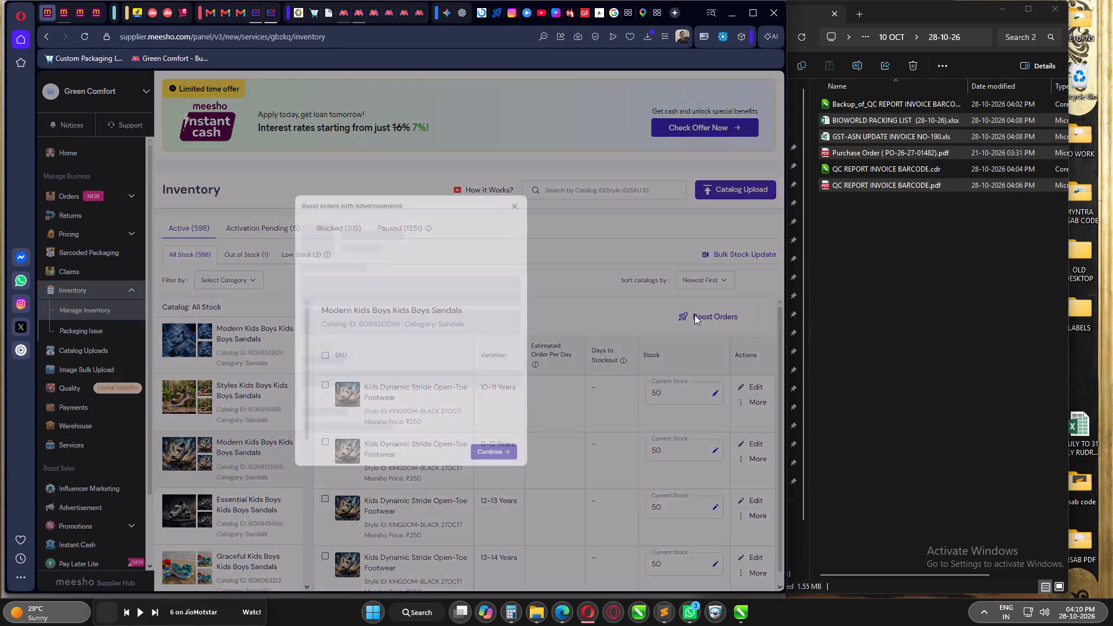
{"action": "left_click_drag", "start_coordinate": [519, 293], "coordinate": [502, 291]}
{"action": "key", "text": "3"}
{"action": "key", "text": "0"}
{"action": "left_click", "coordinate": [512, 480]}
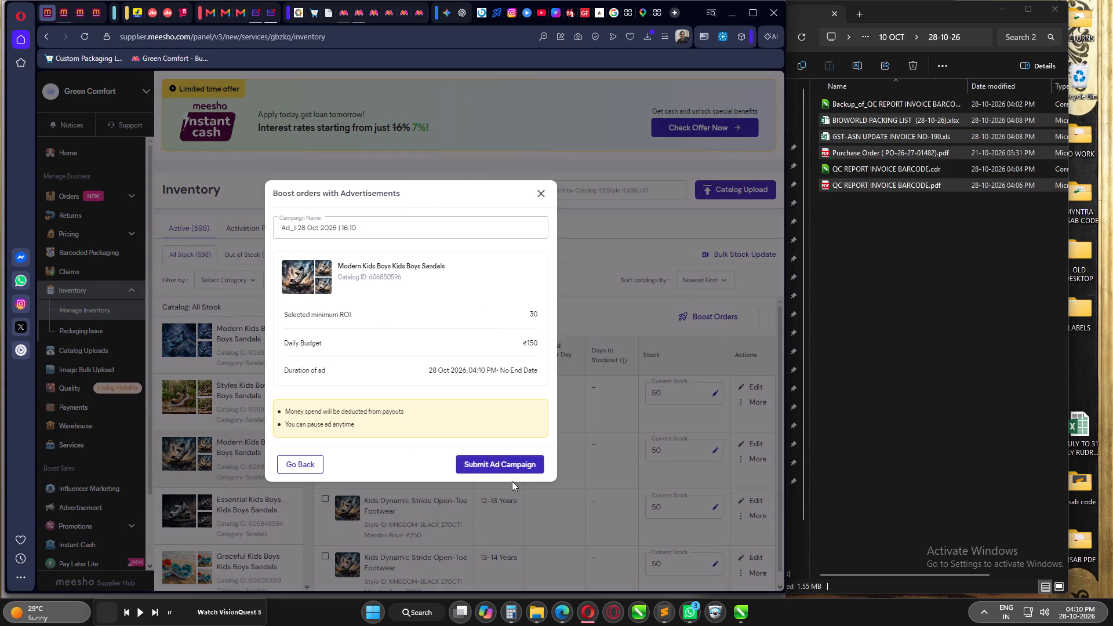
{"action": "left_click", "coordinate": [500, 460]}
{"action": "left_click", "coordinate": [484, 404]}
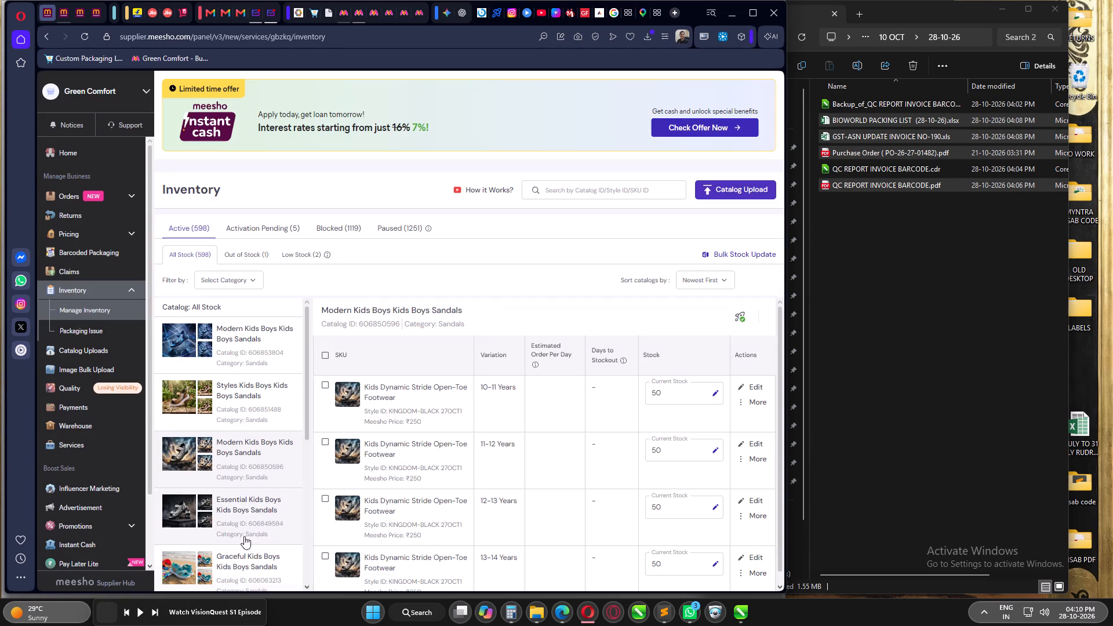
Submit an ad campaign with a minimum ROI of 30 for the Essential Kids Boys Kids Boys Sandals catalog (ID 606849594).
{"action": "left_click", "coordinate": [243, 515]}
{"action": "left_click", "coordinate": [712, 318]}
{"action": "left_click_drag", "start_coordinate": [525, 287], "coordinate": [519, 286]}
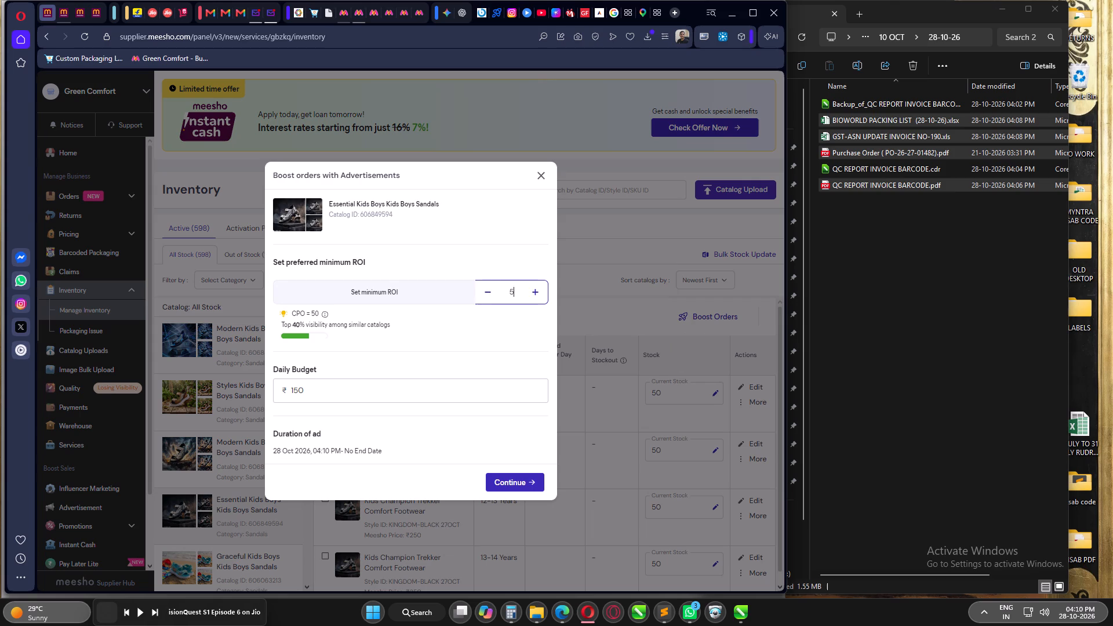
{"action": "left_click_drag", "start_coordinate": [519, 286], "coordinate": [494, 288]}
{"action": "key", "text": "3"}
{"action": "key", "text": "0"}
{"action": "left_click", "coordinate": [514, 487]}
{"action": "left_click", "coordinate": [501, 464]}
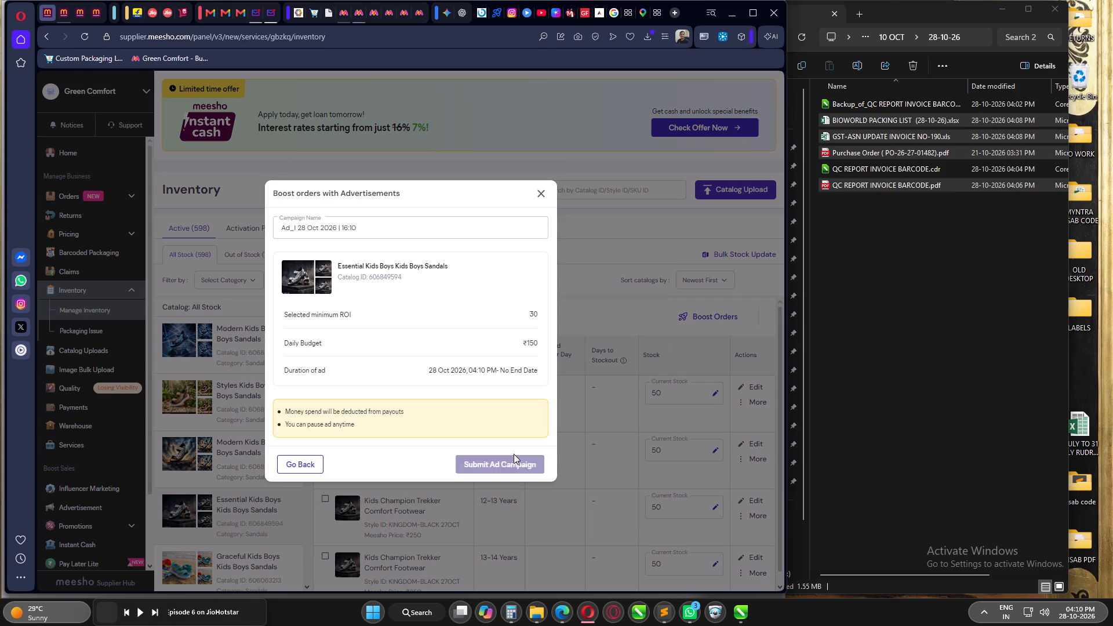
{"action": "left_click", "coordinate": [456, 398]}
In the Graceful Kids Boys Kids Boys Sandals catalog, submit a ₹20 prepaid discount for the COSMIC-TEAL 26OCT product.
{"action": "scroll", "coordinate": [208, 488], "scroll_direction": "down", "scroll_amount": 1}
{"action": "left_click", "coordinate": [219, 464]}
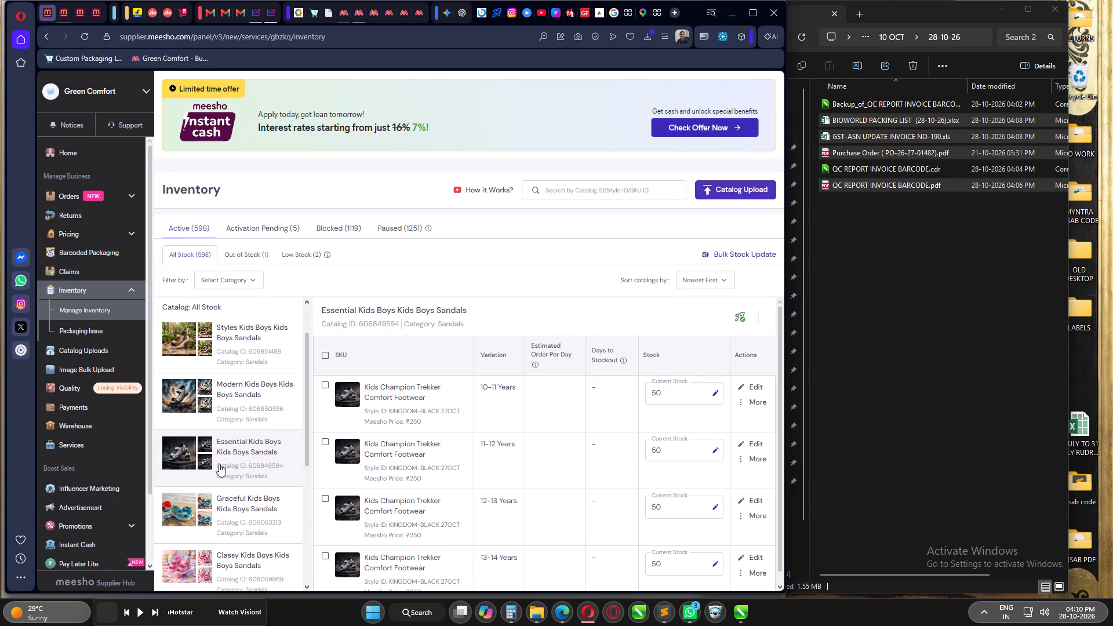
{"action": "left_click", "coordinate": [228, 501]}
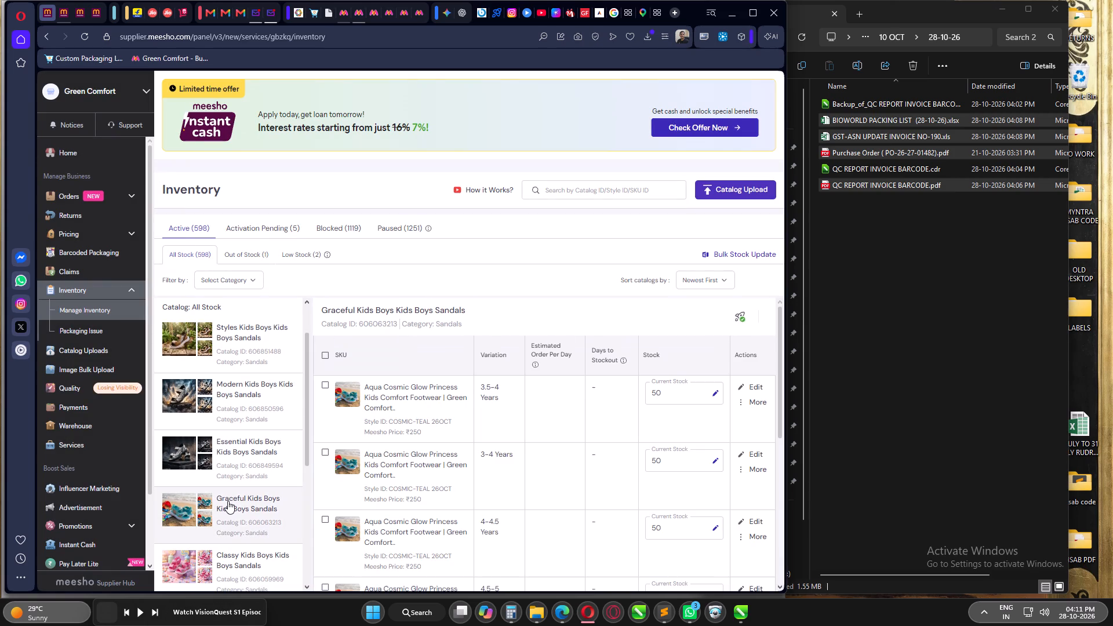
{"action": "left_click", "coordinate": [238, 456]}
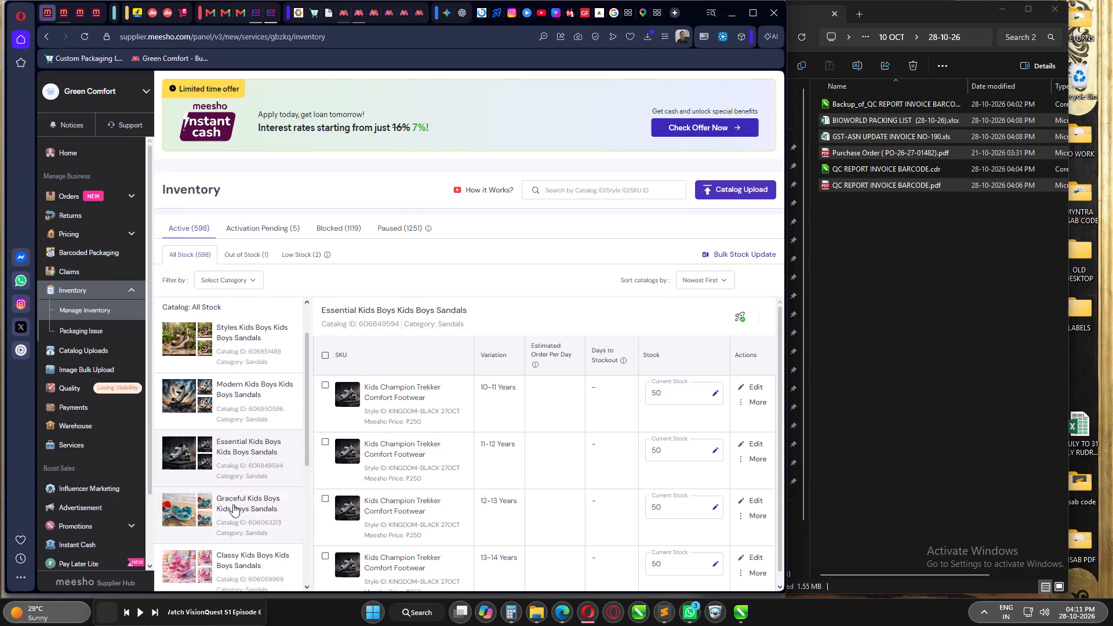
{"action": "left_click", "coordinate": [233, 505]}
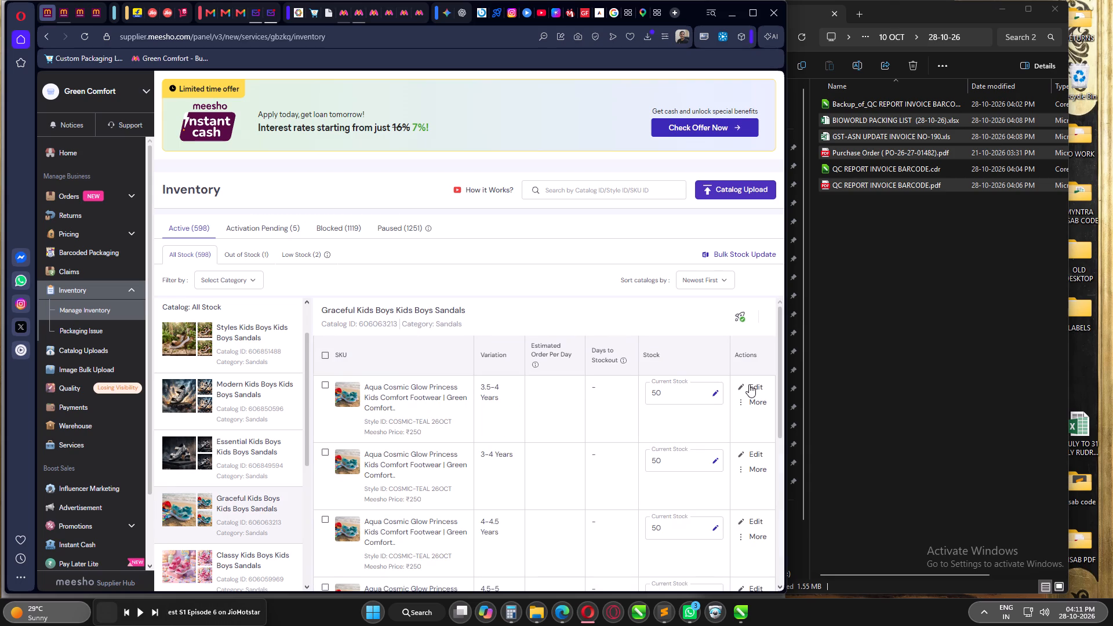
{"action": "left_click", "coordinate": [750, 387]}
{"action": "left_click", "coordinate": [387, 463]}
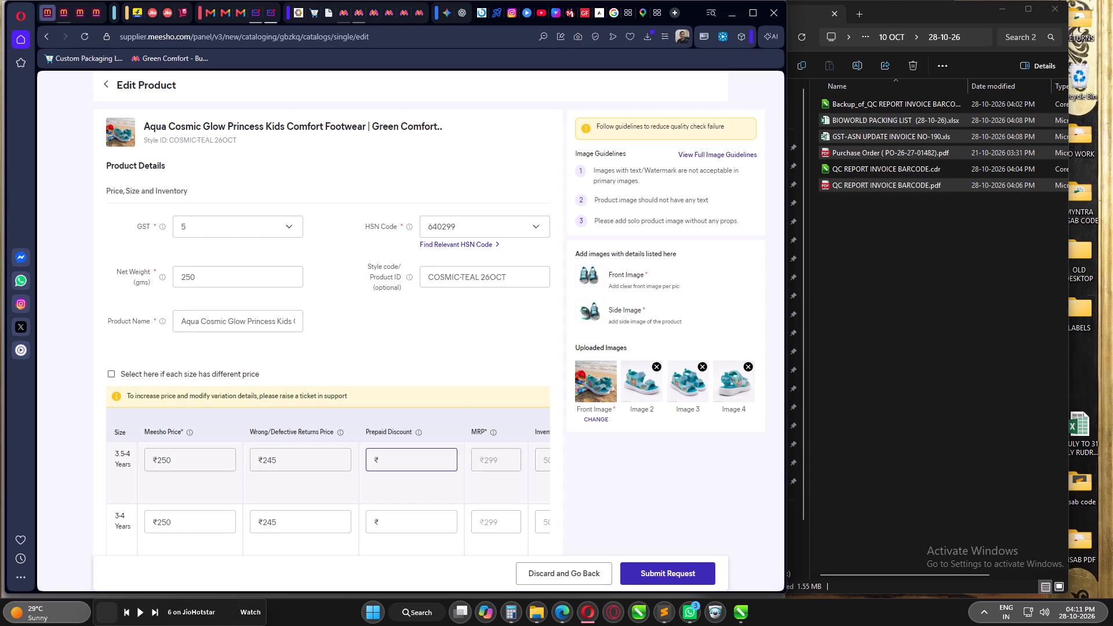
{"action": "key", "text": "2"}
{"action": "key", "text": "0"}
{"action": "left_click", "coordinate": [657, 569]}
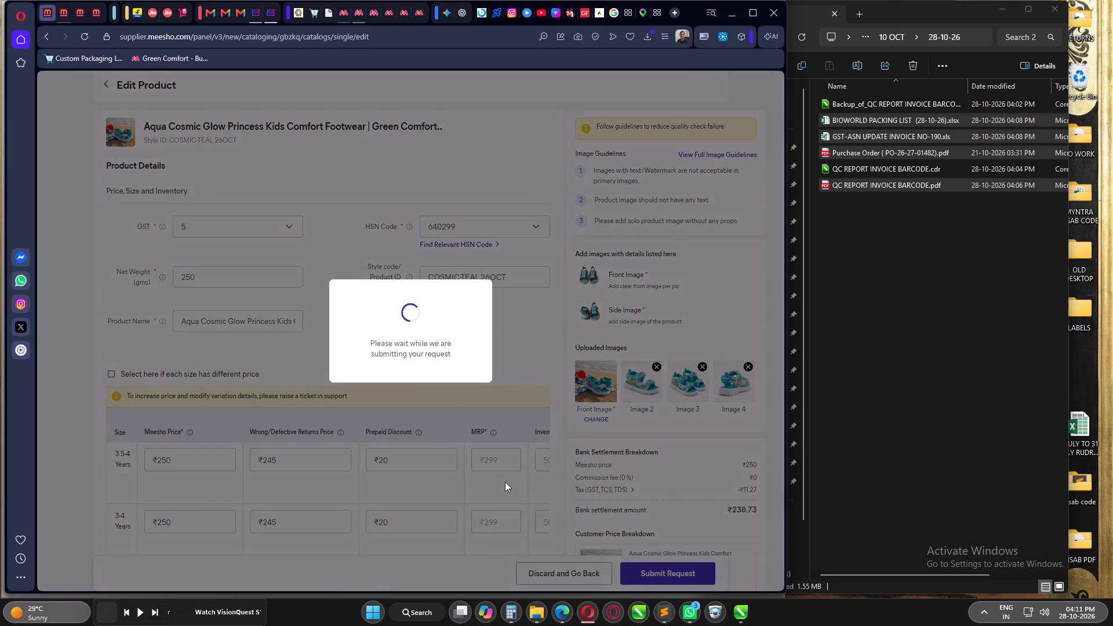
In the Classy Kids Boys Kids Boys Sandals catalog, submit a ₹20 prepaid discount for the COSMIC-PINK 26OCT1 product.
{"action": "scroll", "coordinate": [212, 532], "scroll_direction": "down", "scroll_amount": 2}
{"action": "left_click", "coordinate": [231, 518]}
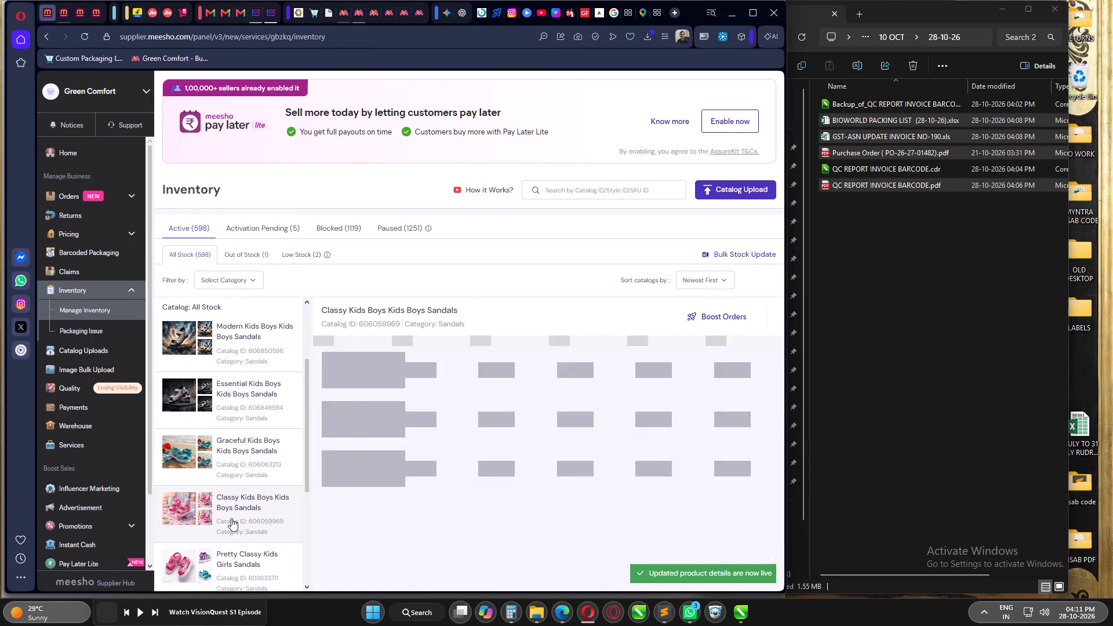
{"action": "left_click", "coordinate": [754, 384]}
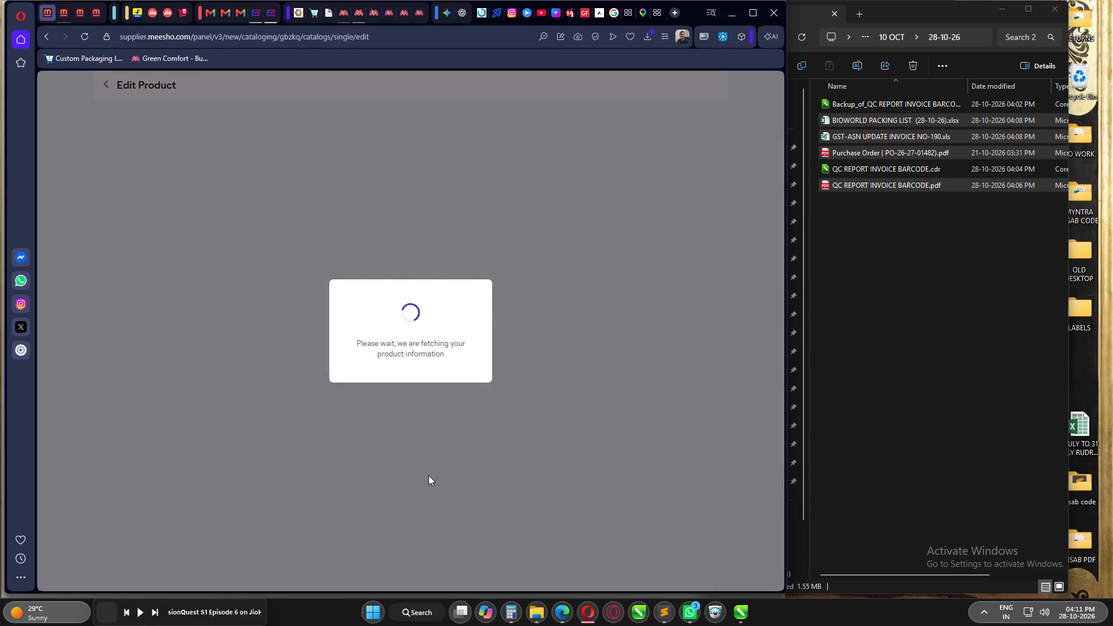
{"action": "left_click", "coordinate": [409, 458]}
{"action": "key", "text": "2"}
{"action": "key", "text": "0"}
{"action": "left_click", "coordinate": [693, 569]}
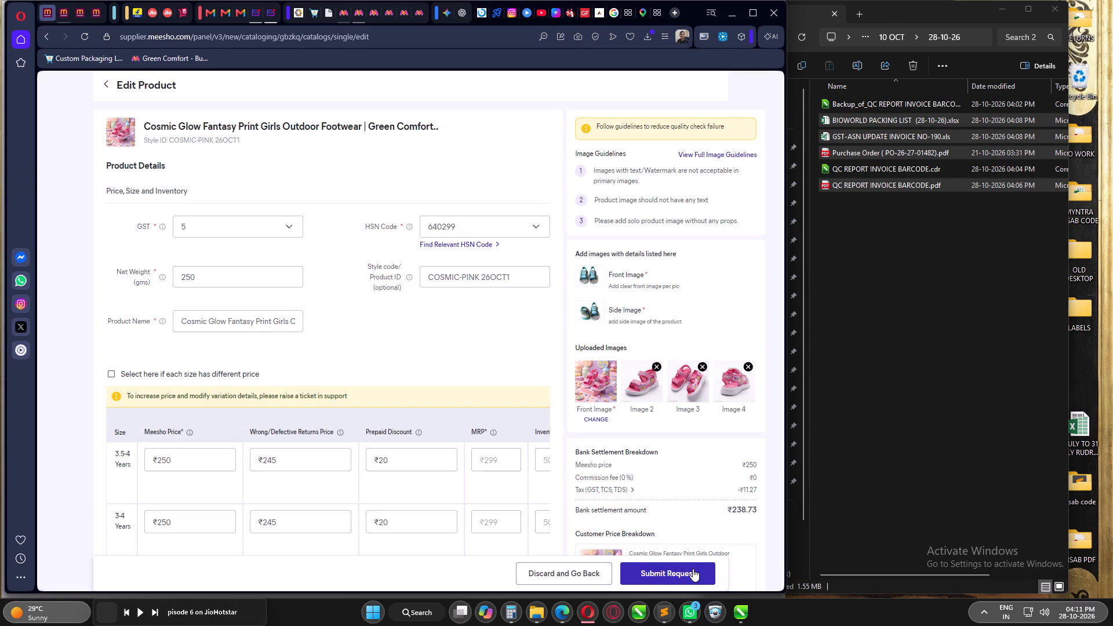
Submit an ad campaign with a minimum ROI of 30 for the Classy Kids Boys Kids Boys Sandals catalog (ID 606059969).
{"action": "scroll", "coordinate": [221, 511], "scroll_direction": "down", "scroll_amount": 2}
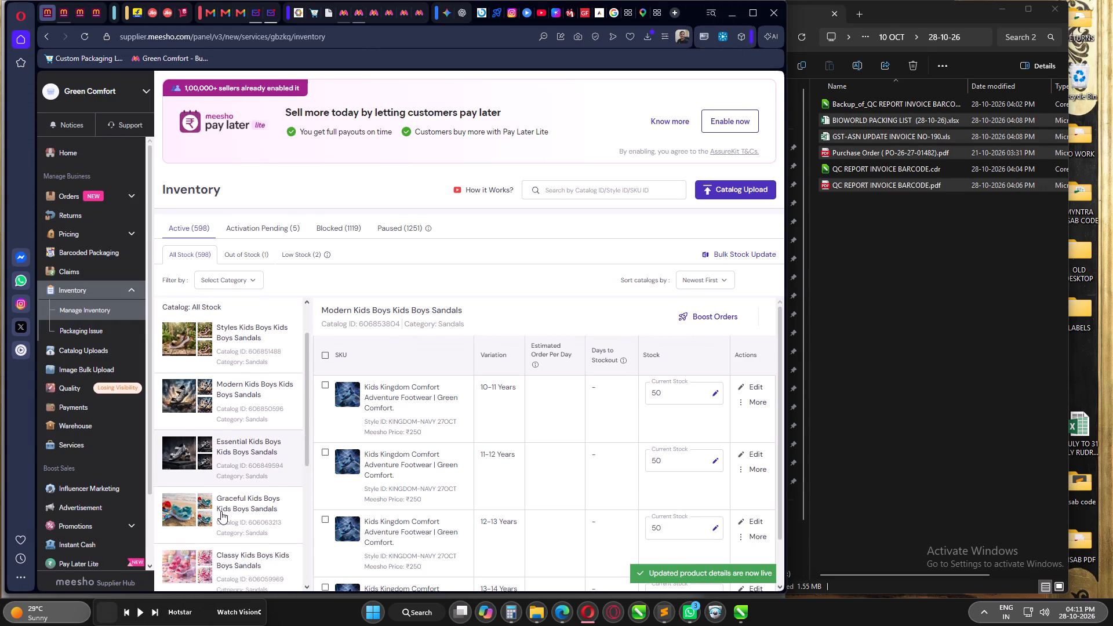
{"action": "scroll", "coordinate": [221, 511], "scroll_direction": "down", "scroll_amount": 1}
{"action": "left_click", "coordinate": [218, 417]}
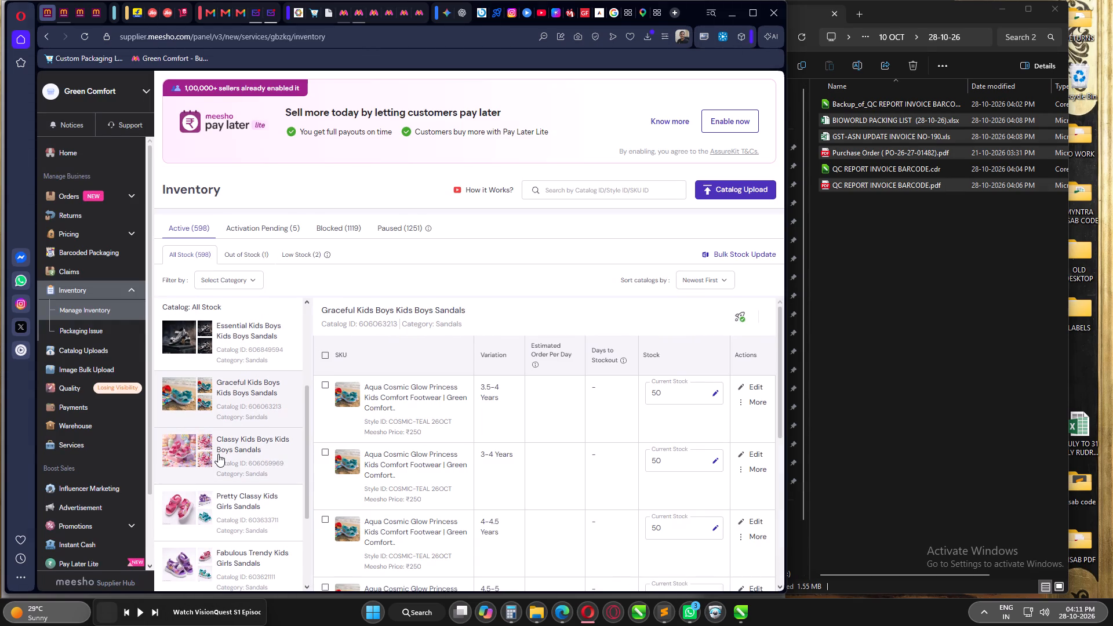
{"action": "left_click", "coordinate": [218, 454]}
{"action": "left_click", "coordinate": [712, 315]}
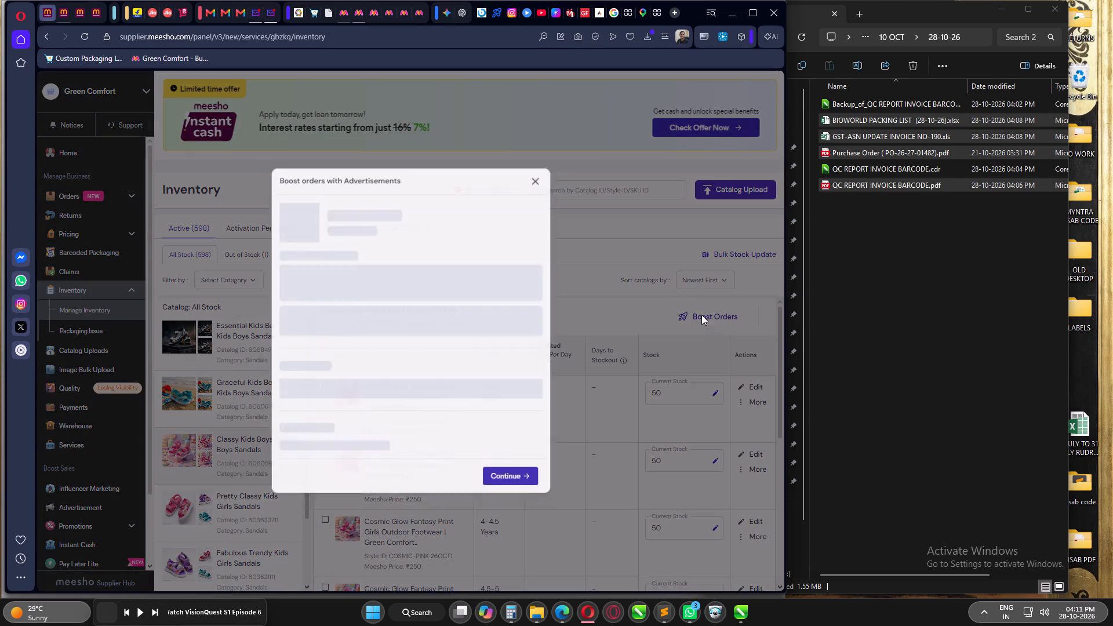
{"action": "left_click_drag", "start_coordinate": [523, 287], "coordinate": [500, 287]}
{"action": "key", "text": "3"}
{"action": "key", "text": "0"}
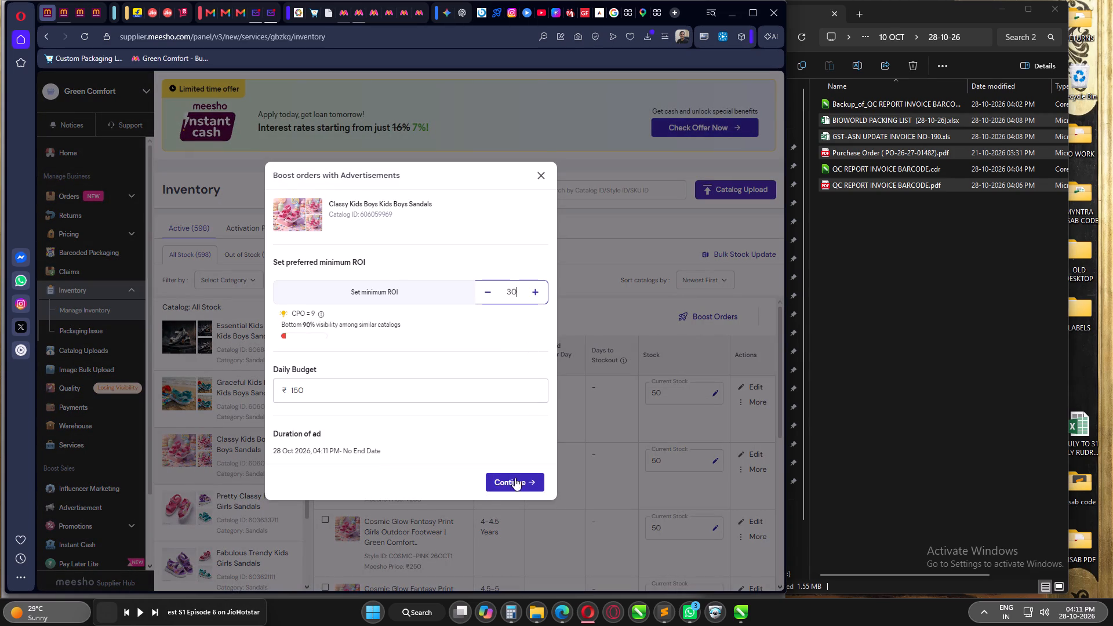
{"action": "left_click", "coordinate": [515, 478]}
{"action": "left_click", "coordinate": [499, 467]}
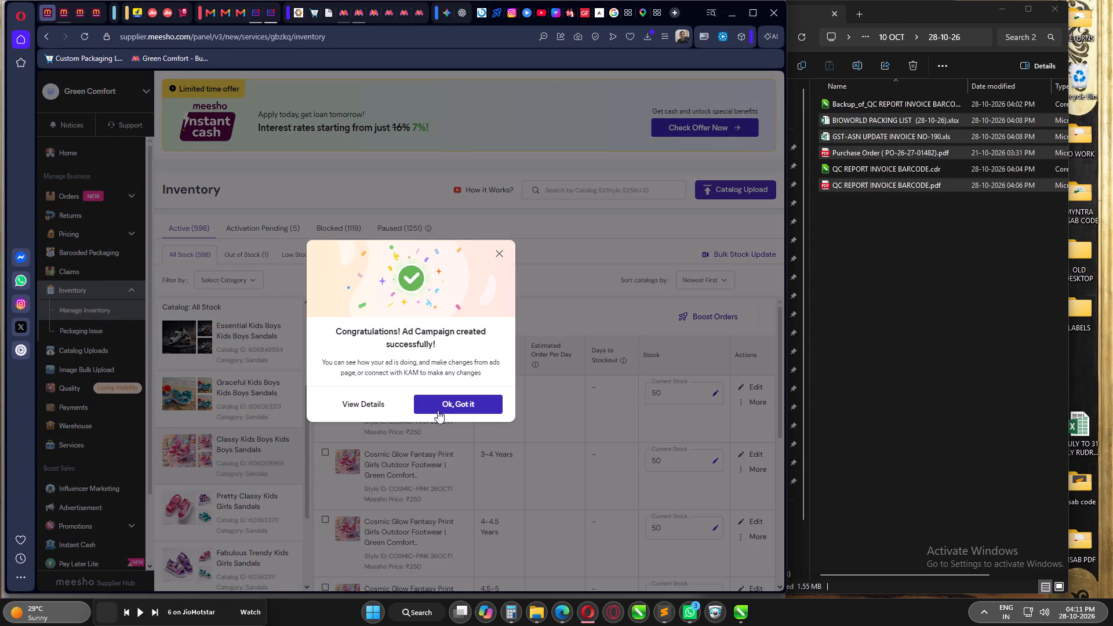
{"action": "left_click", "coordinate": [434, 412]}
In the Pretty Classy Kids Girls Sandals catalog, submit a ₹20 prepaid discount for the COSMIC-PINK 22OCT262 product.
{"action": "left_click", "coordinate": [226, 524]}
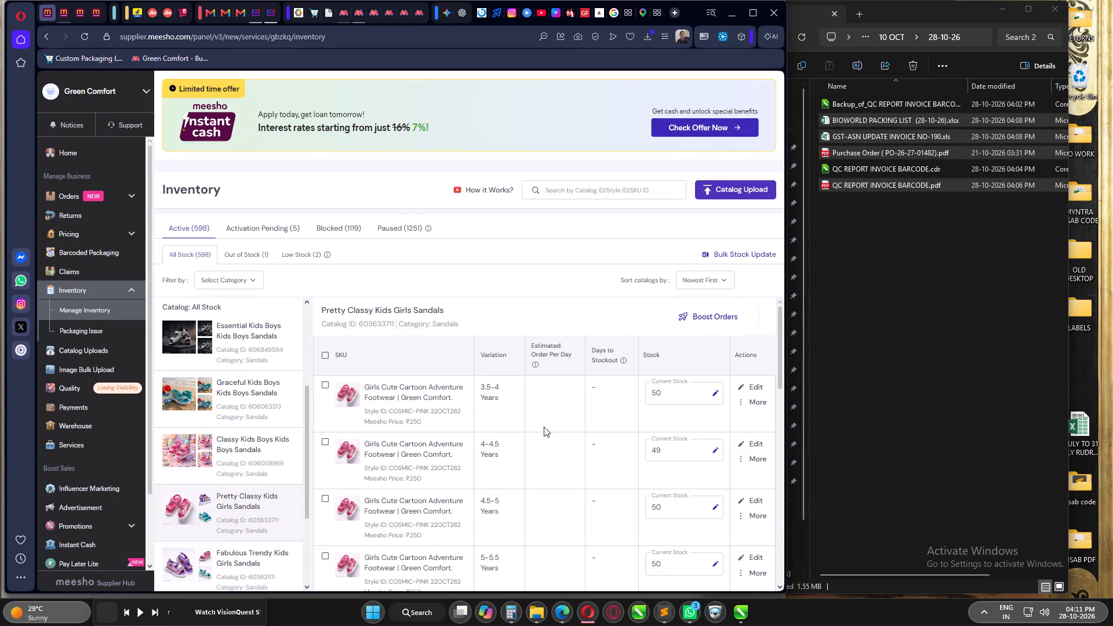
{"action": "left_click", "coordinate": [750, 387]}
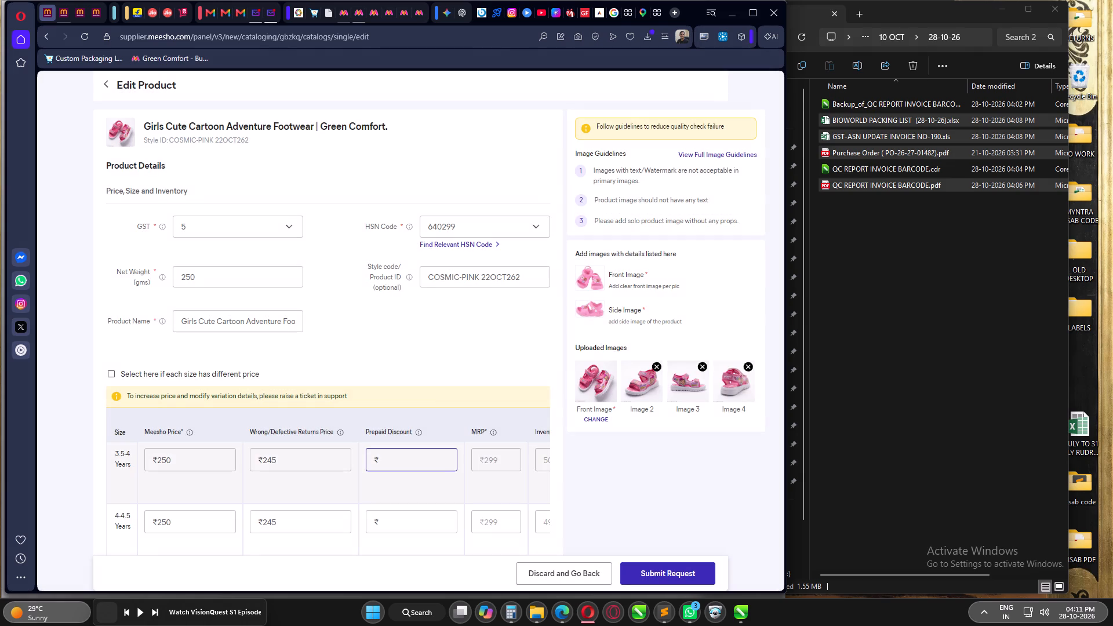
{"action": "left_click", "coordinate": [407, 463]}
{"action": "key", "text": "2"}
{"action": "key", "text": "0"}
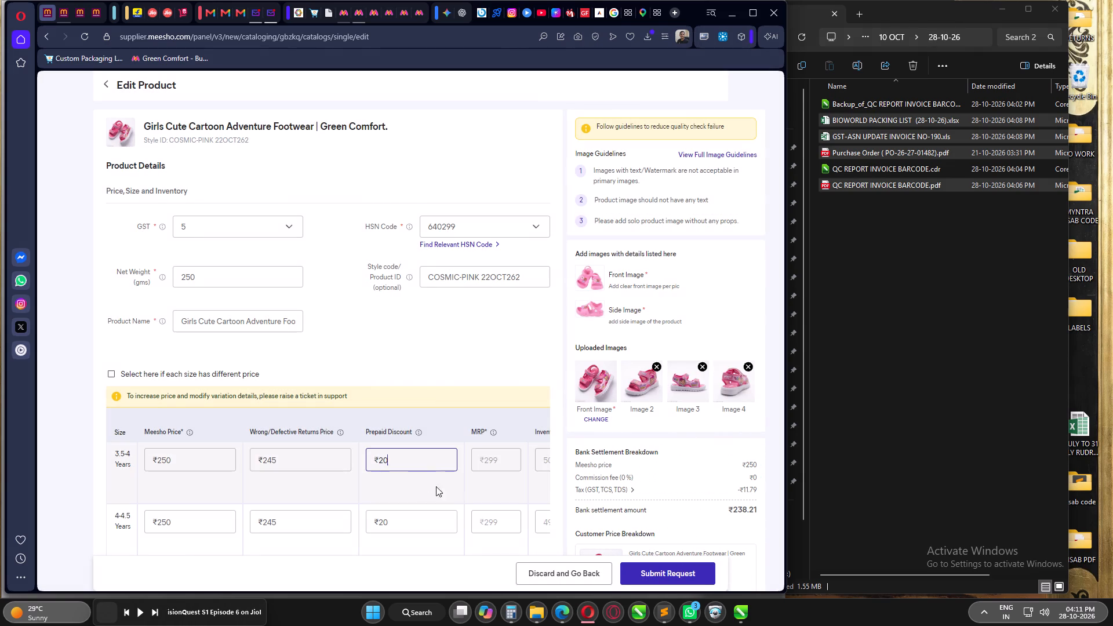
{"action": "left_click", "coordinate": [675, 573]}
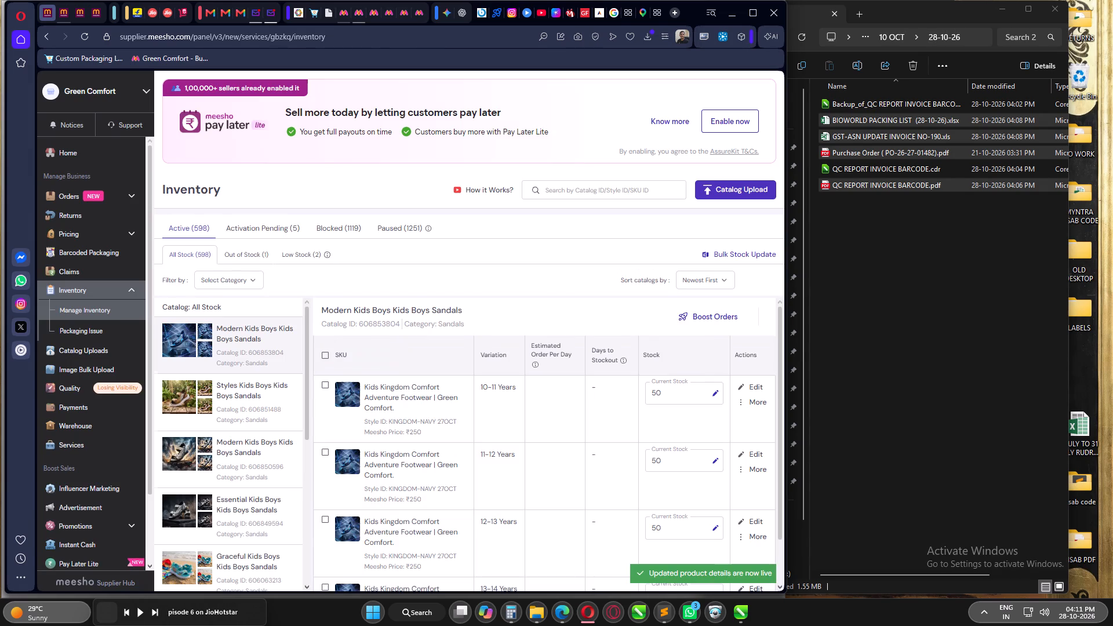
In the Pretty Classy Kids Girls Sandals catalog, submit a ₹20 prepaid discount for the COSMIC-PURPLE 22OCT262 product.
{"action": "scroll", "coordinate": [271, 524], "scroll_direction": "down", "scroll_amount": 4}
{"action": "left_click", "coordinate": [216, 459]}
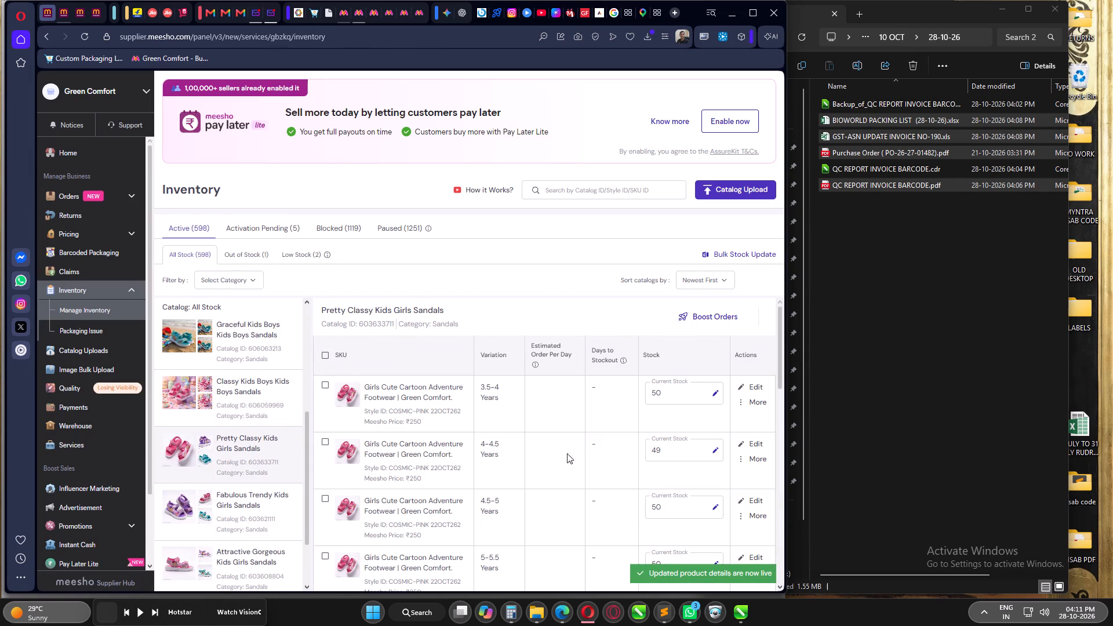
{"action": "scroll", "coordinate": [533, 533], "scroll_direction": "down", "scroll_amount": 6}
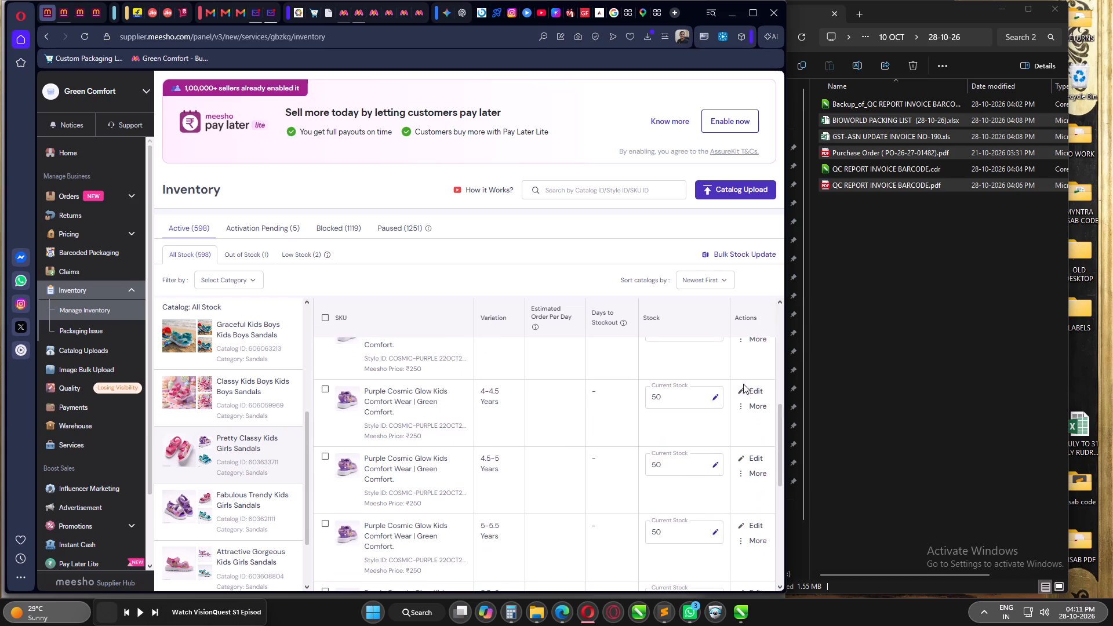
{"action": "left_click", "coordinate": [750, 388]}
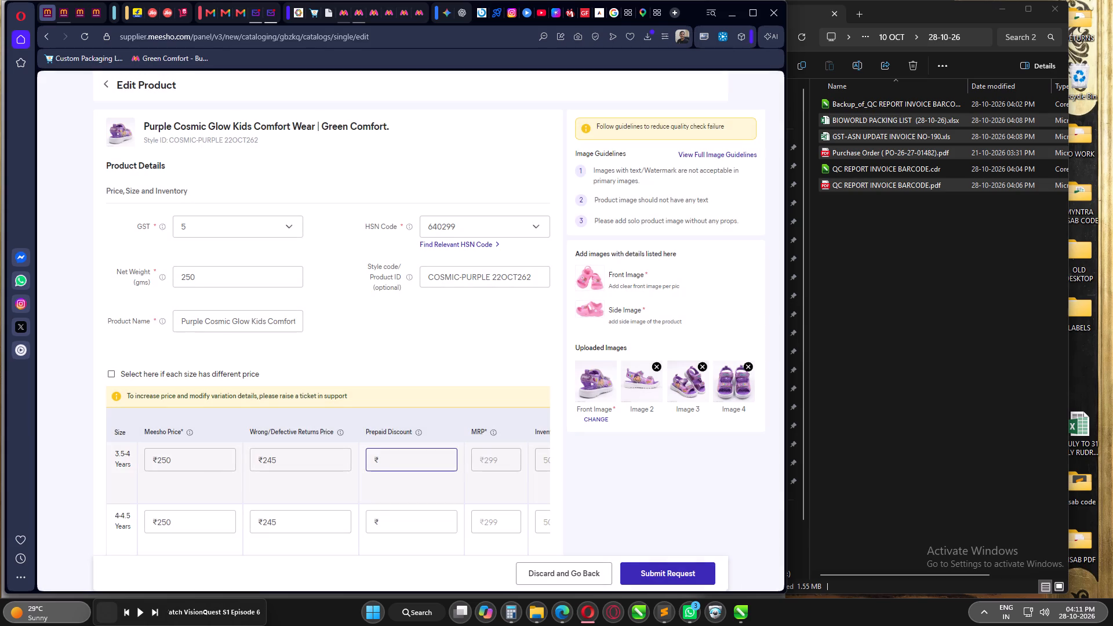
{"action": "left_click", "coordinate": [410, 465]}
{"action": "key", "text": "2"}
{"action": "key", "text": "0"}
{"action": "left_click", "coordinate": [689, 577]}
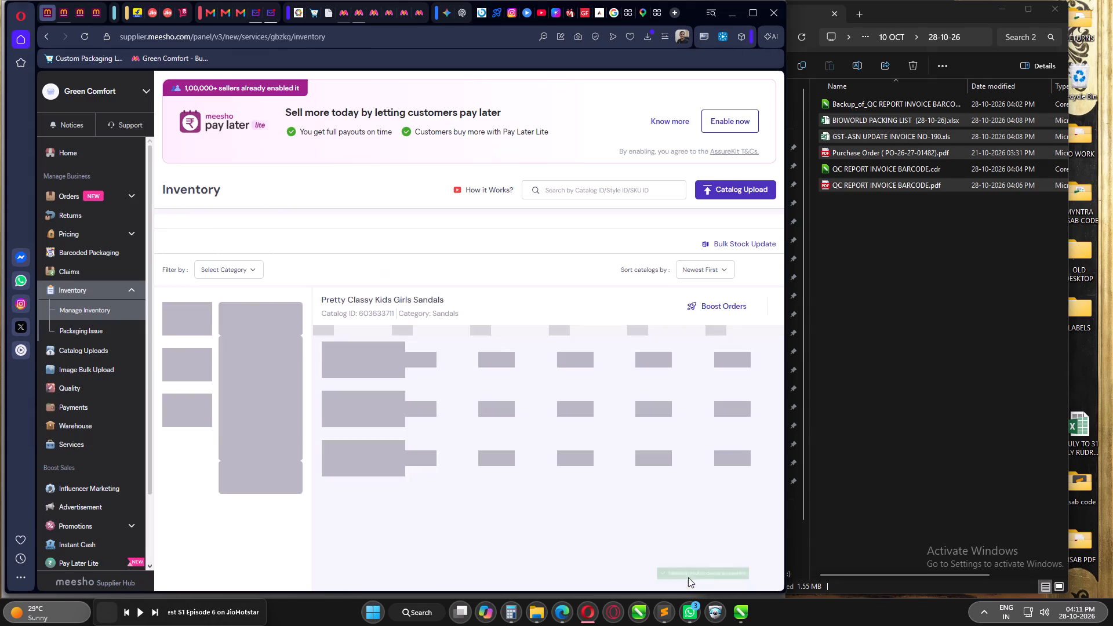
In the Pretty Classy Kids Girls Sandals catalog, submit a ₹20 prepaid discount for the COSMIC-TEAL 22OCT262 product.
{"action": "scroll", "coordinate": [234, 533], "scroll_direction": "down", "scroll_amount": 3}
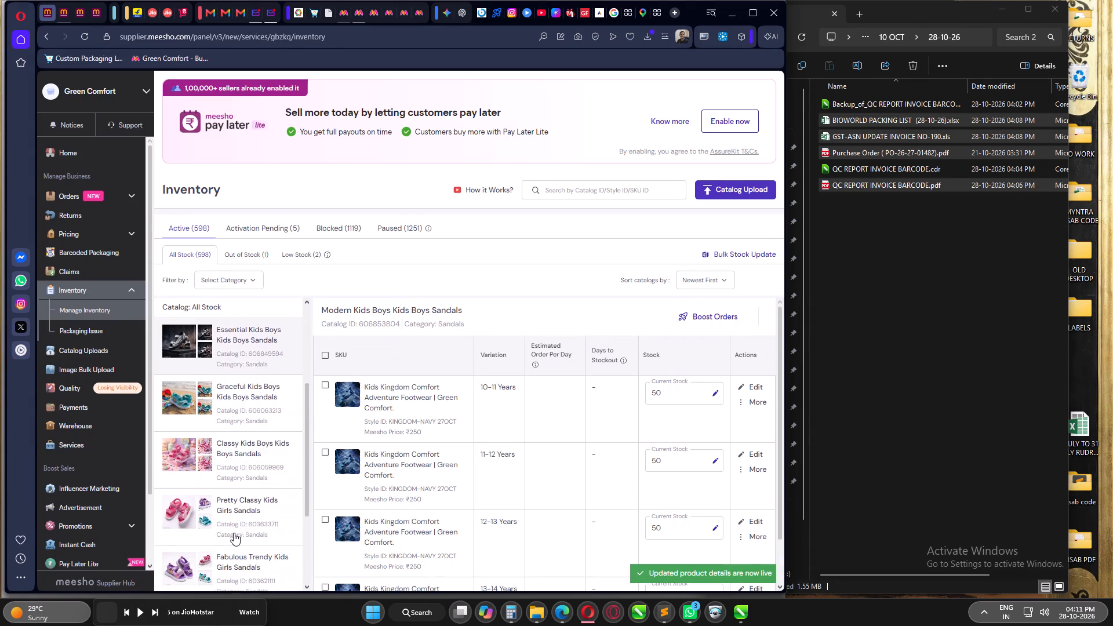
{"action": "scroll", "coordinate": [234, 533], "scroll_direction": "down", "scroll_amount": 1}
{"action": "left_click", "coordinate": [214, 461]}
{"action": "scroll", "coordinate": [501, 532], "scroll_direction": "down", "scroll_amount": 9}
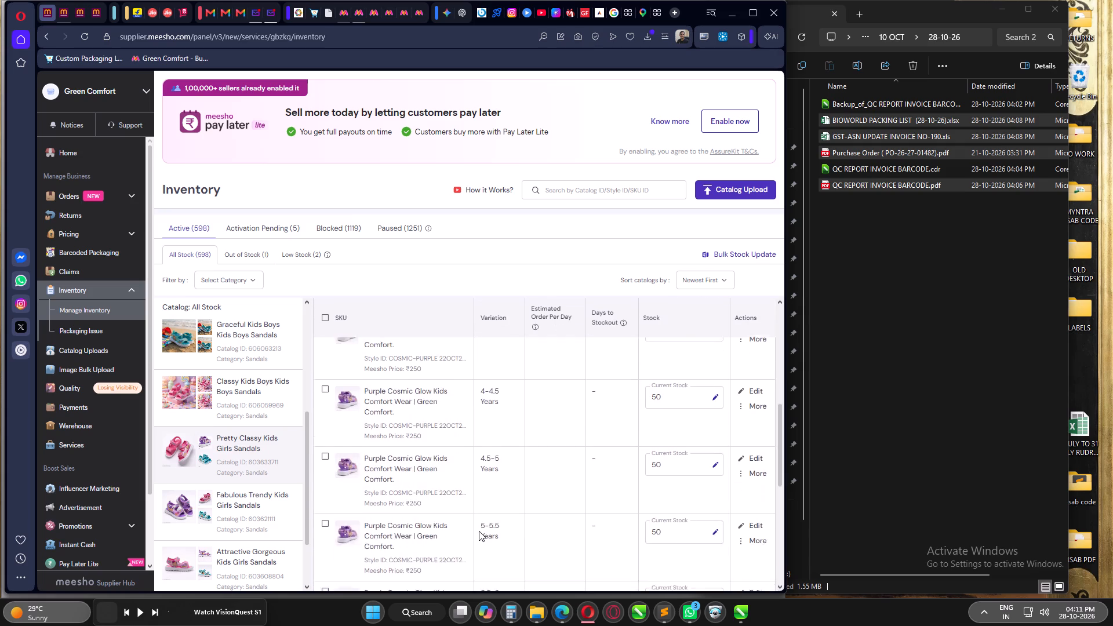
{"action": "scroll", "coordinate": [479, 531], "scroll_direction": "down", "scroll_amount": 2}
{"action": "left_click", "coordinate": [753, 483]}
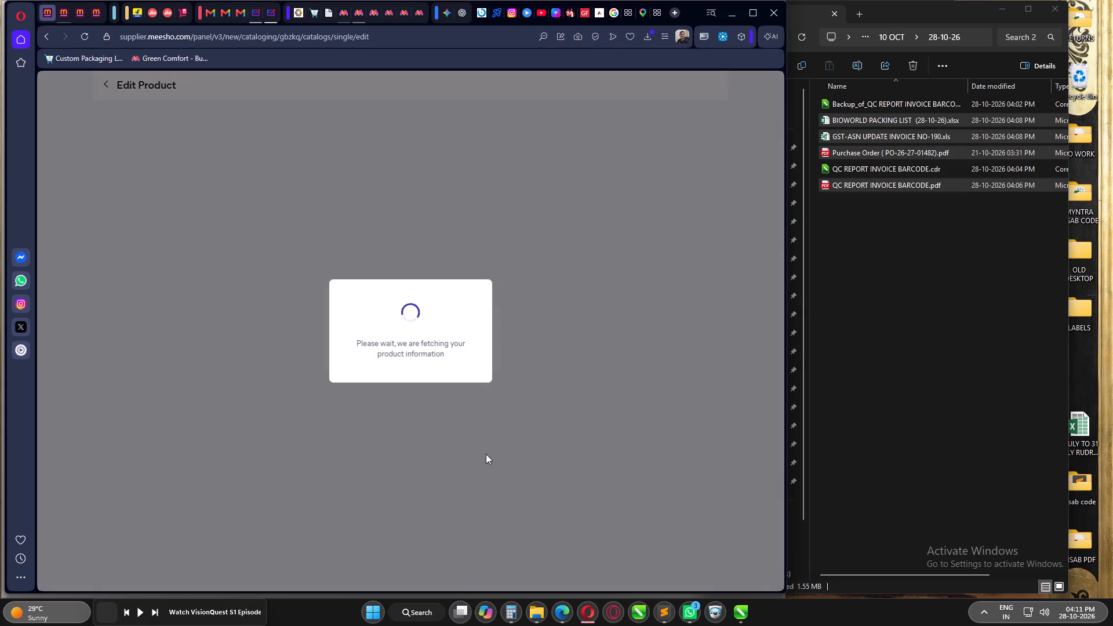
{"action": "left_click", "coordinate": [417, 458]}
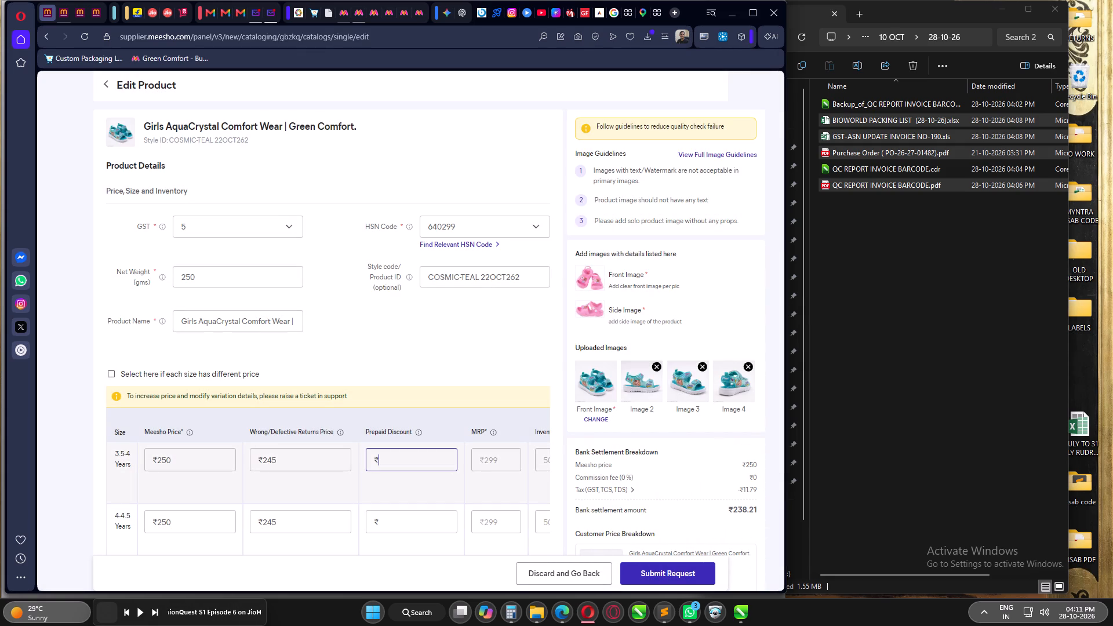
{"action": "key", "text": "2"}
{"action": "key", "text": "0"}
{"action": "left_click", "coordinate": [683, 573]}
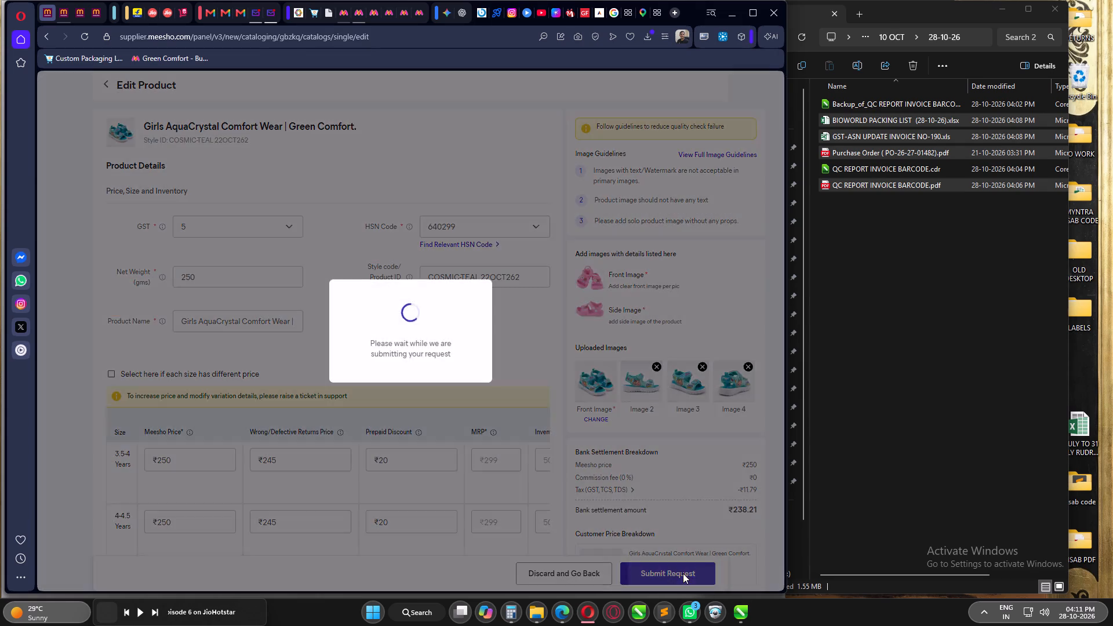
In the Attractive Gorgeous Kids Girls Sandals catalog, submit a ₹20 prepaid discount for the COSMIC-PINK 22OCT26 product.
{"action": "scroll", "coordinate": [234, 523], "scroll_direction": "down", "scroll_amount": 5}
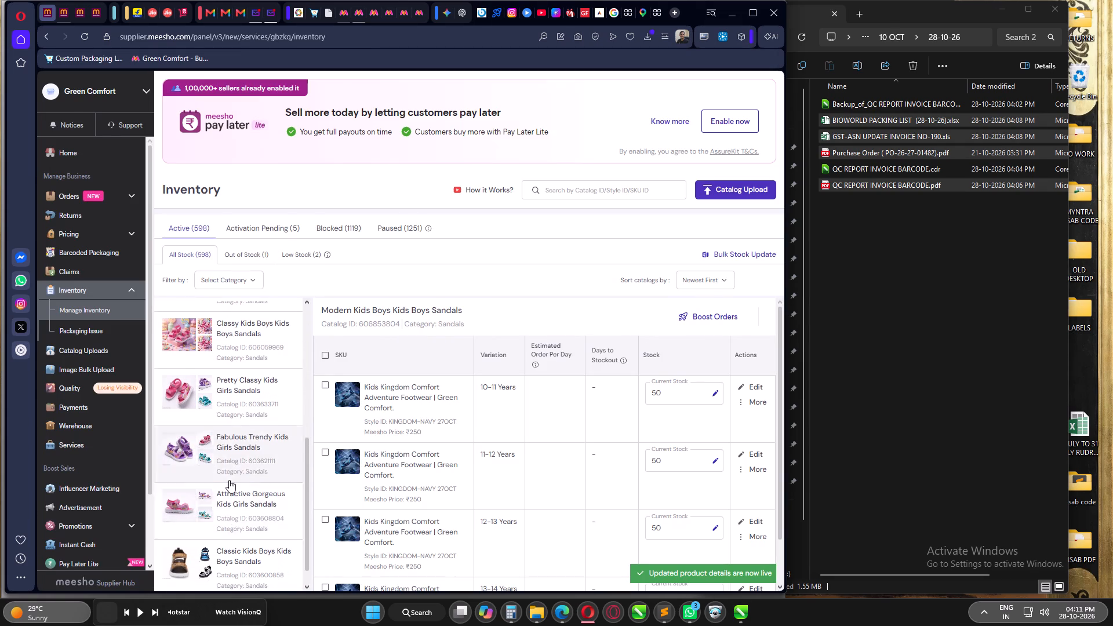
{"action": "left_click", "coordinate": [235, 503]}
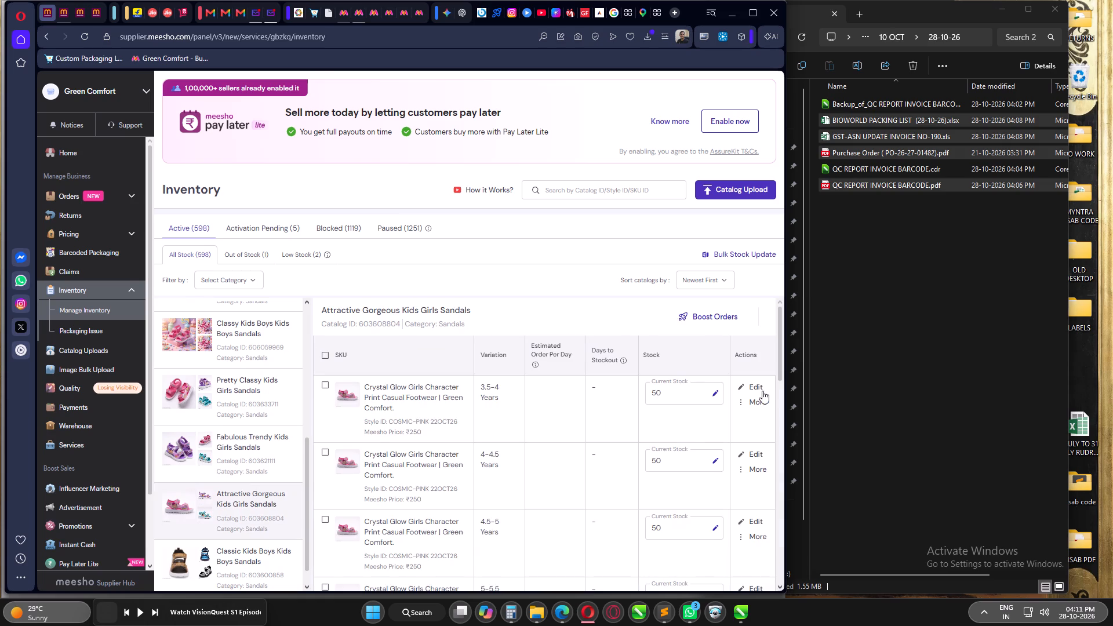
{"action": "left_click", "coordinate": [755, 386]}
{"action": "left_click", "coordinate": [396, 456]}
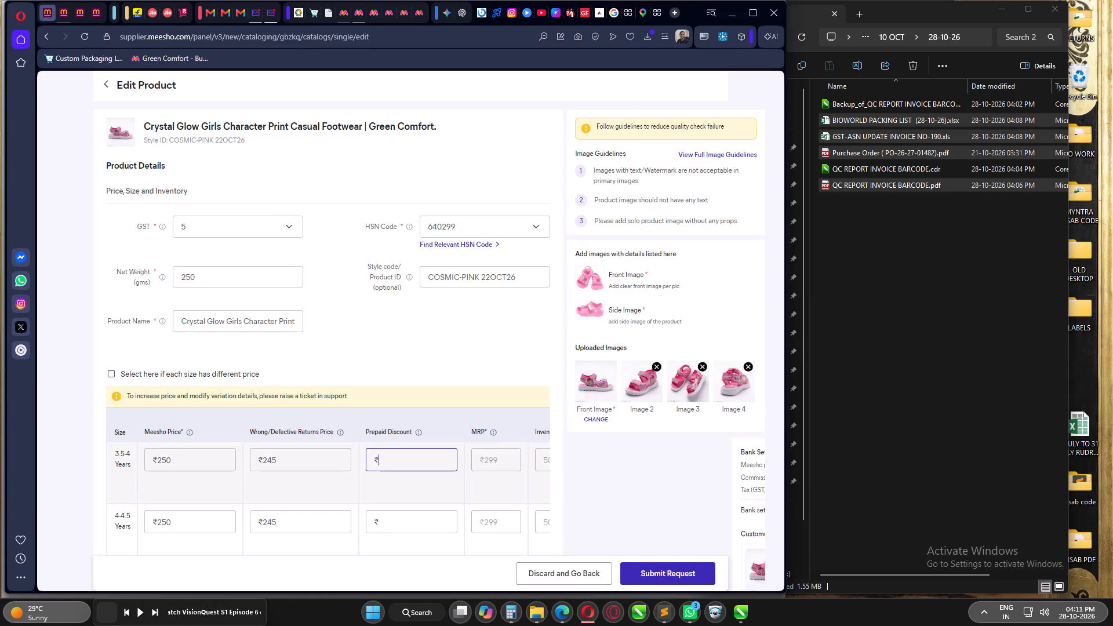
{"action": "key", "text": "2"}
{"action": "key", "text": "0"}
{"action": "left_click", "coordinate": [648, 576]}
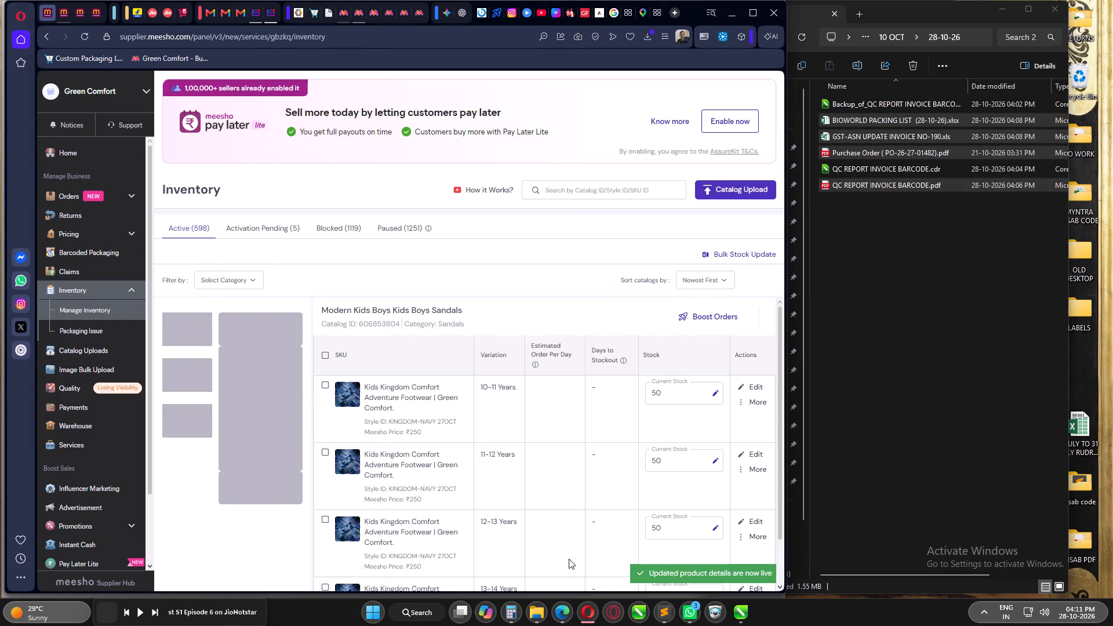
In the Fabulous Trendy Kids Girls Sandals catalog, submit a ₹20 prepaid discount for the COSMIC-PINK 22OCT261 product.
{"action": "scroll", "coordinate": [151, 511], "scroll_direction": "down", "scroll_amount": 8}
{"action": "scroll", "coordinate": [215, 515], "scroll_direction": "down", "scroll_amount": 5}
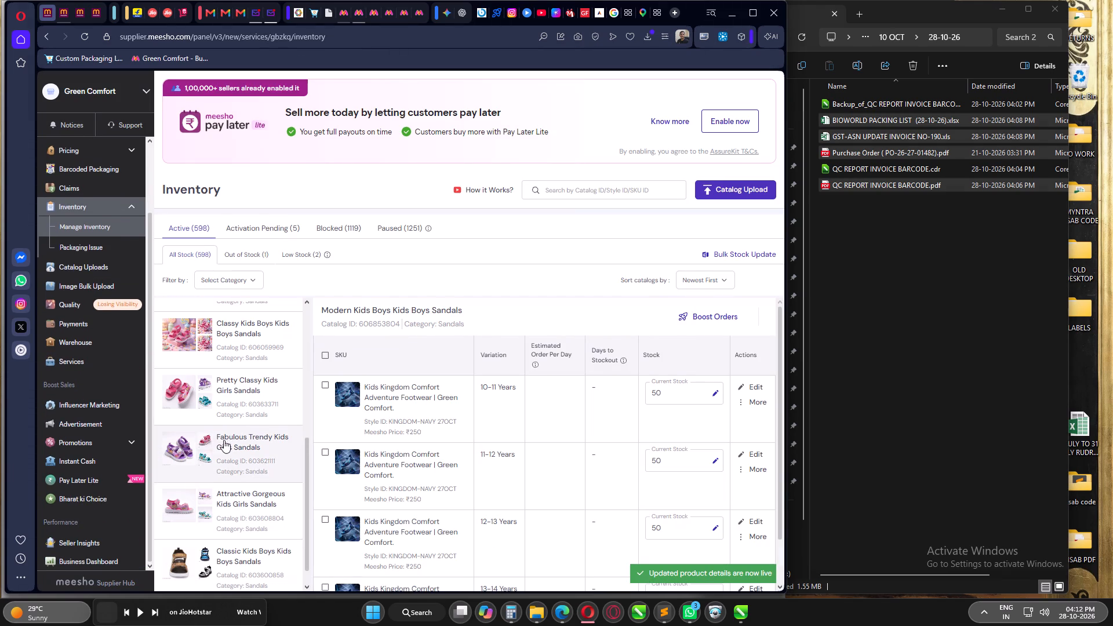
{"action": "left_click", "coordinate": [224, 447]}
{"action": "scroll", "coordinate": [559, 527], "scroll_direction": "down", "scroll_amount": 9}
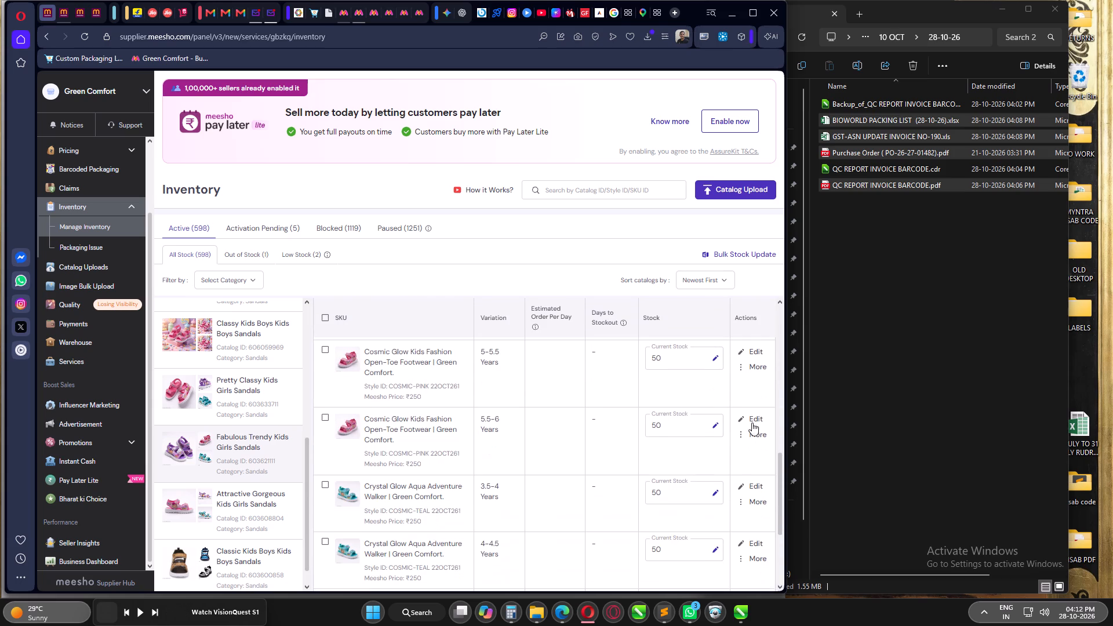
{"action": "left_click", "coordinate": [754, 410]}
{"action": "left_click", "coordinate": [756, 418]}
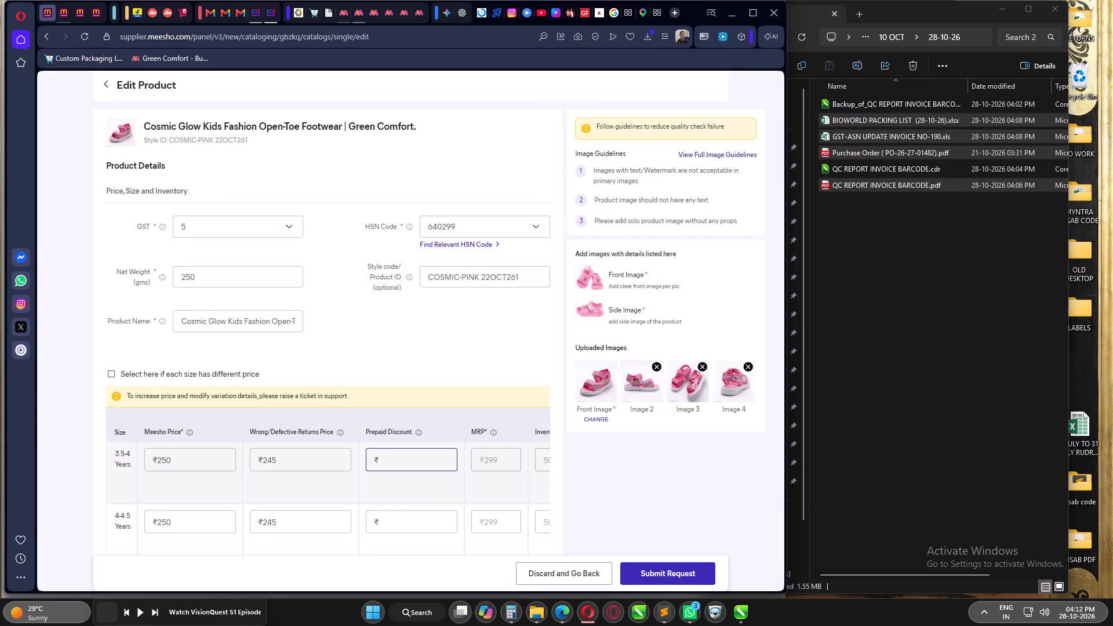
{"action": "left_click", "coordinate": [409, 460]}
{"action": "key", "text": "2"}
{"action": "key", "text": "0"}
{"action": "left_click", "coordinate": [686, 583]}
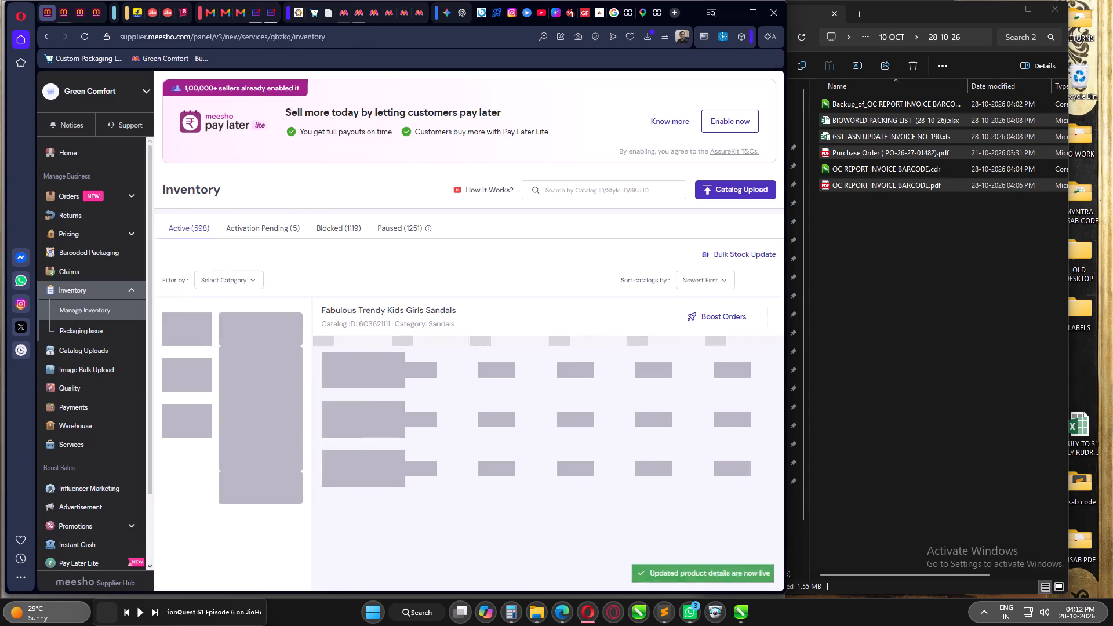
In the Fabulous Trendy Kids Girls Sandals catalog, submit a ₹20 prepaid discount for the COSMIC-TEAL 22OCT261 product.
{"action": "scroll", "coordinate": [297, 553], "scroll_direction": "down", "scroll_amount": 4}
{"action": "left_click", "coordinate": [212, 507]}
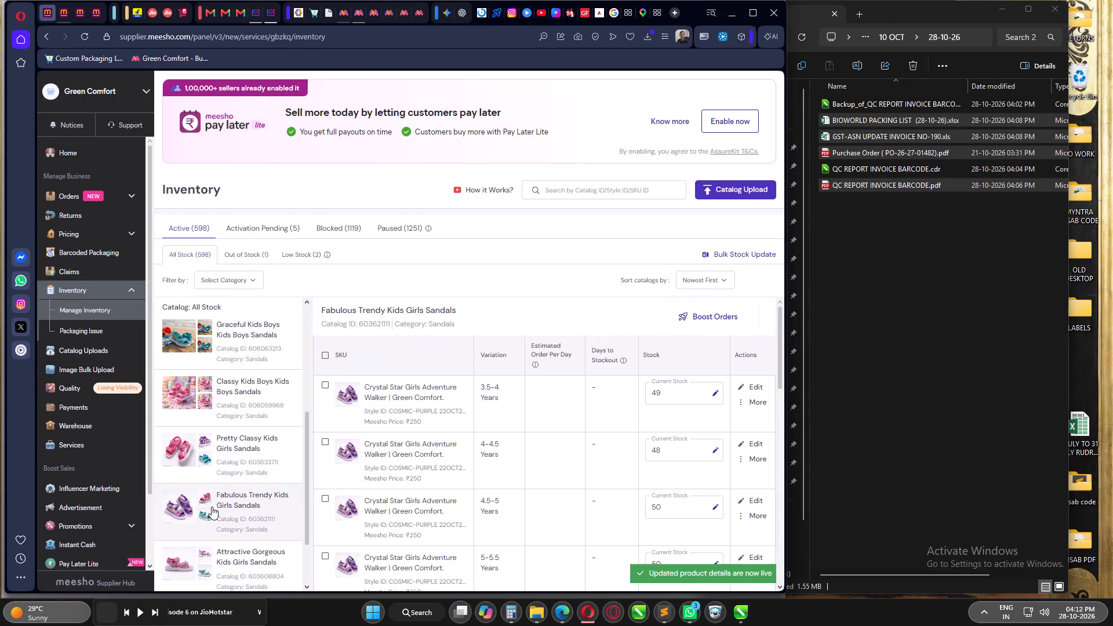
{"action": "scroll", "coordinate": [627, 498], "scroll_direction": "down", "scroll_amount": 13}
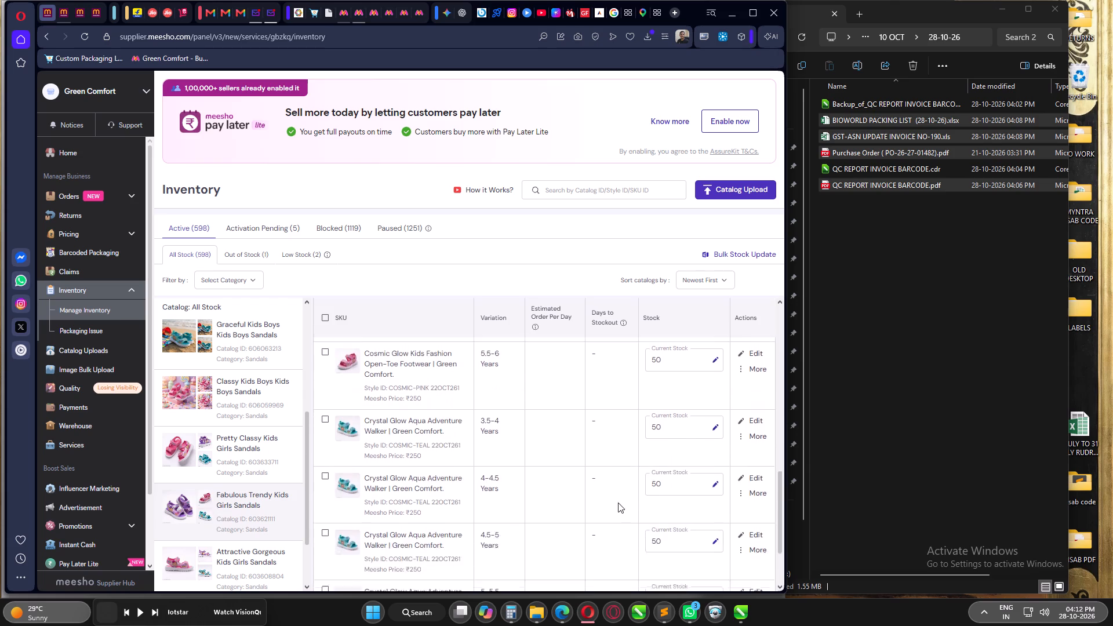
{"action": "scroll", "coordinate": [618, 503], "scroll_direction": "down", "scroll_amount": 2}
{"action": "left_click", "coordinate": [747, 490]}
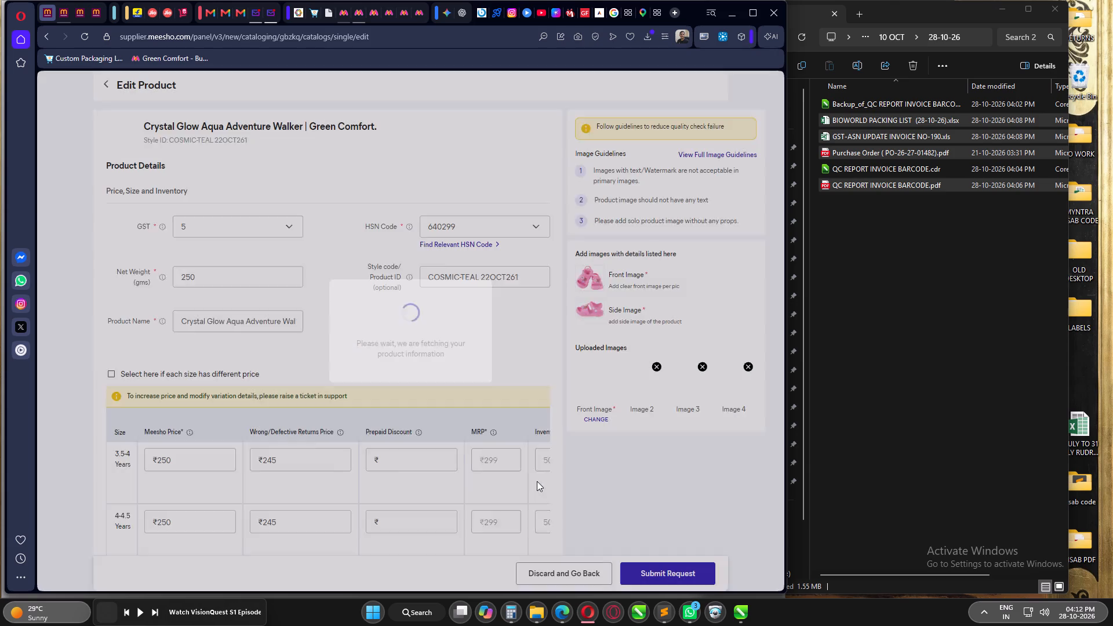
{"action": "left_click", "coordinate": [404, 458]}
{"action": "key", "text": "2"}
{"action": "key", "text": "0"}
{"action": "left_click", "coordinate": [652, 576]}
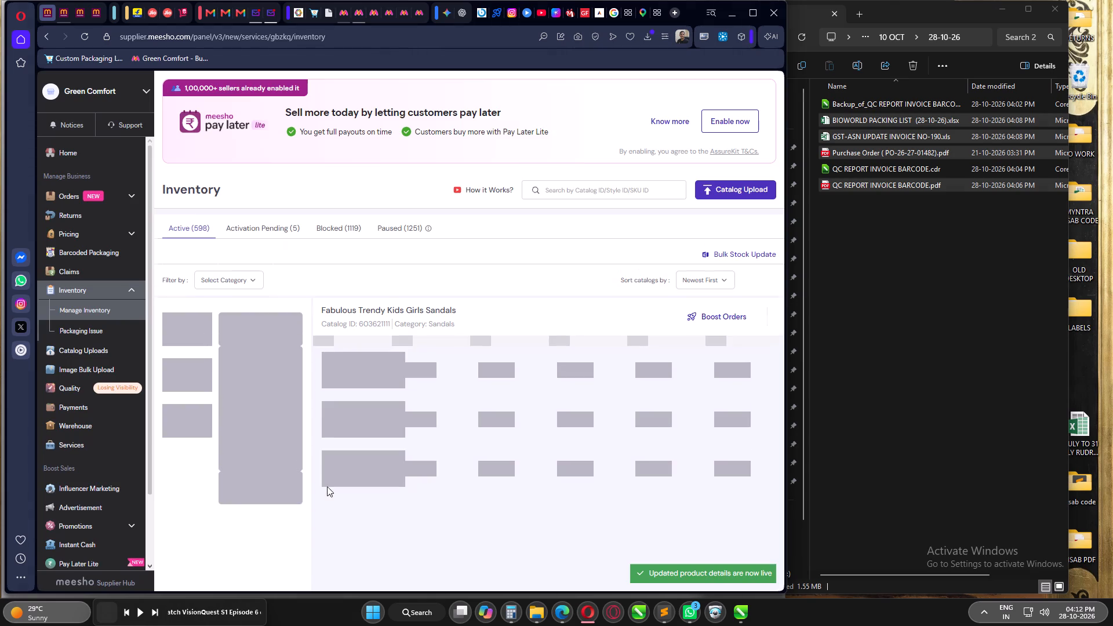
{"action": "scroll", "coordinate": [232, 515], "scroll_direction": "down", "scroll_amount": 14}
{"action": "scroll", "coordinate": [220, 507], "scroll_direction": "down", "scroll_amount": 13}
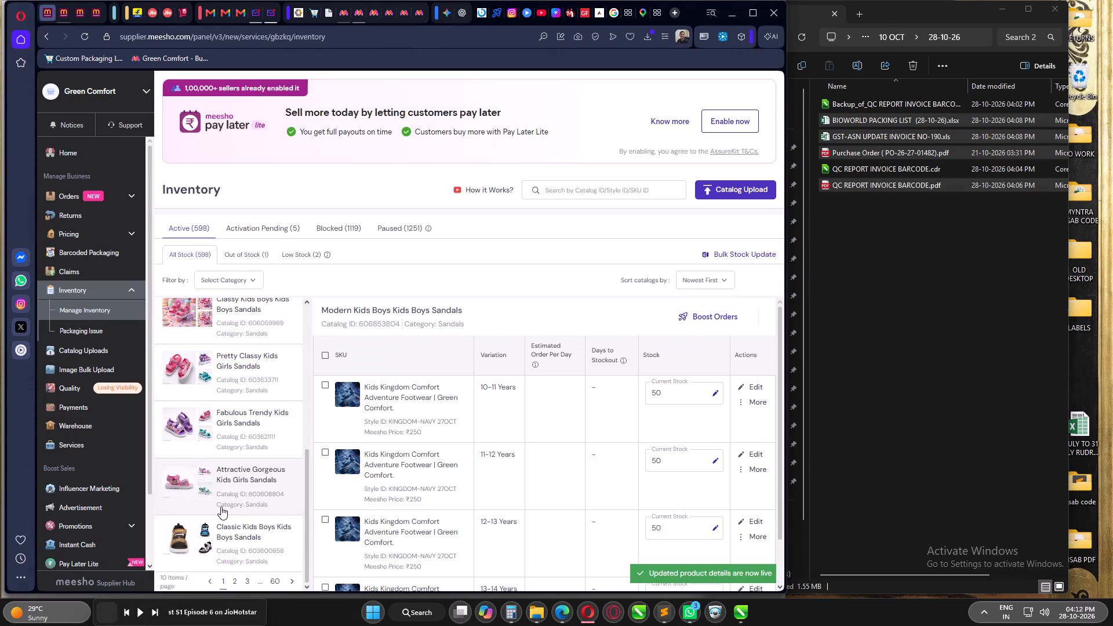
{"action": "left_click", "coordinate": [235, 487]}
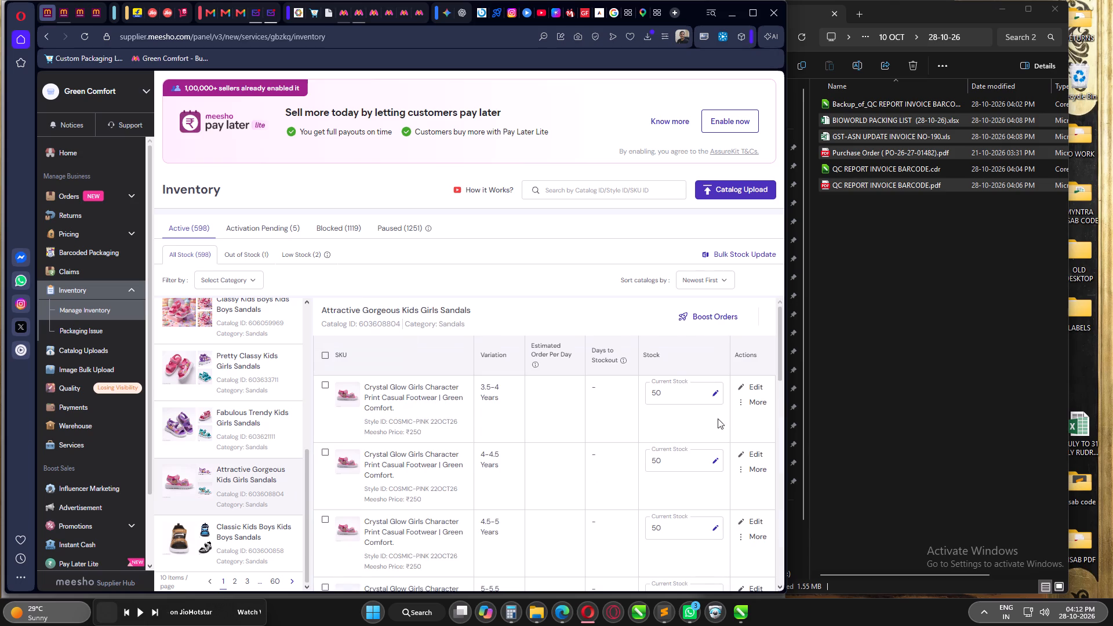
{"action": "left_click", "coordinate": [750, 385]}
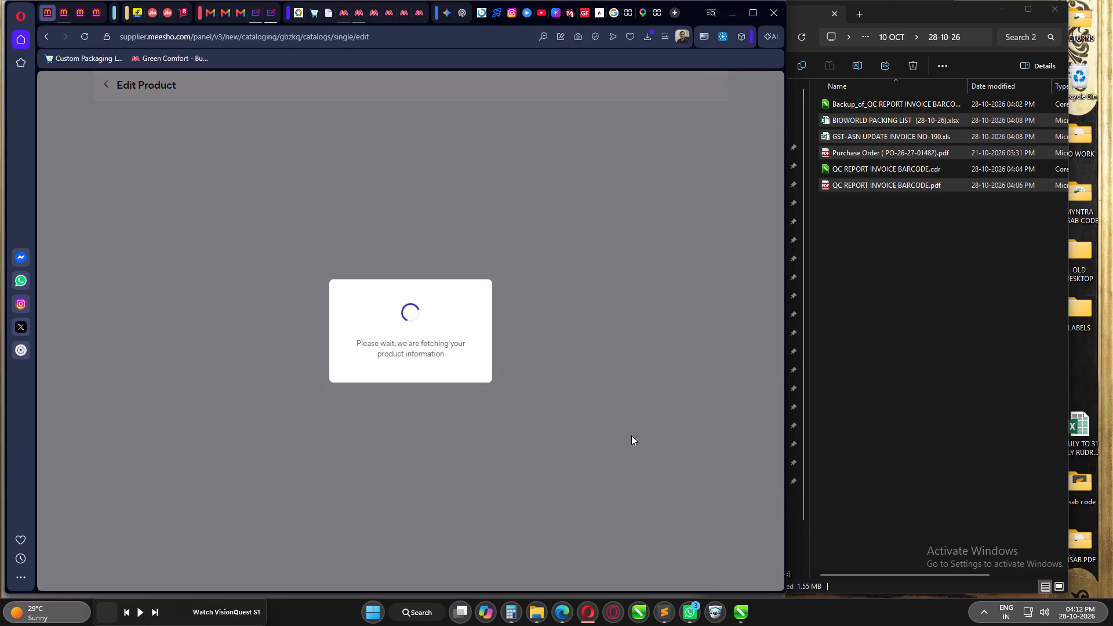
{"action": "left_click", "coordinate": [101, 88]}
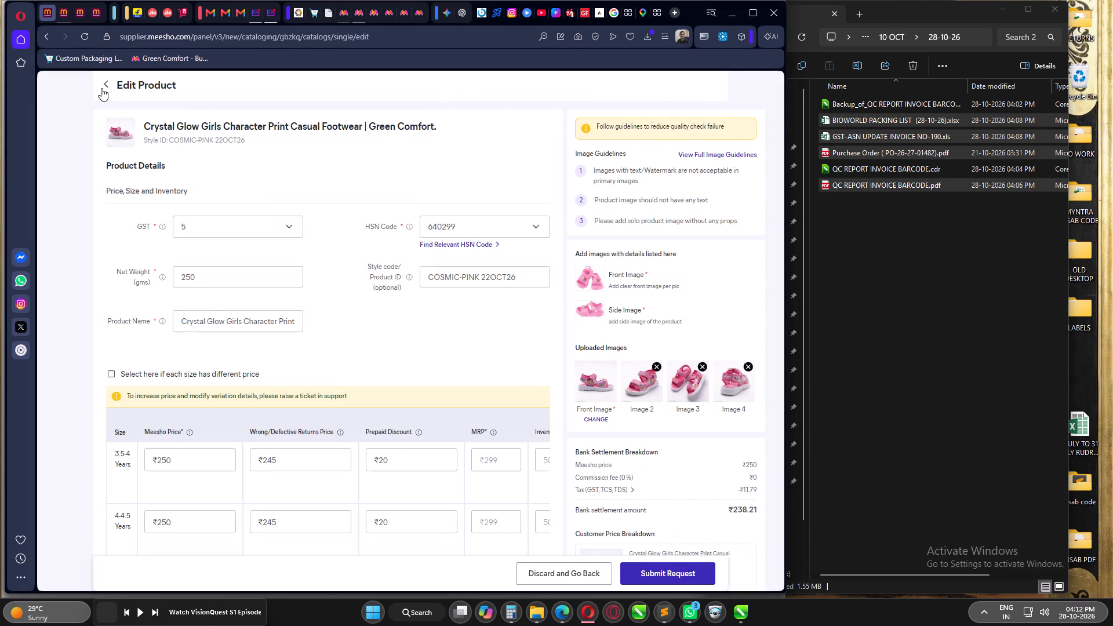
In the Attractive Gorgeous Kids Girls Sandals catalog, submit a ₹20 prepaid discount for the COSMIC-TEAL 22OCT product.
{"action": "scroll", "coordinate": [203, 541], "scroll_direction": "down", "scroll_amount": 14}
{"action": "left_click", "coordinate": [189, 487]}
{"action": "scroll", "coordinate": [673, 472], "scroll_direction": "down", "scroll_amount": 7}
{"action": "scroll", "coordinate": [565, 490], "scroll_direction": "down", "scroll_amount": 2}
{"action": "scroll", "coordinate": [667, 512], "scroll_direction": "down", "scroll_amount": 3}
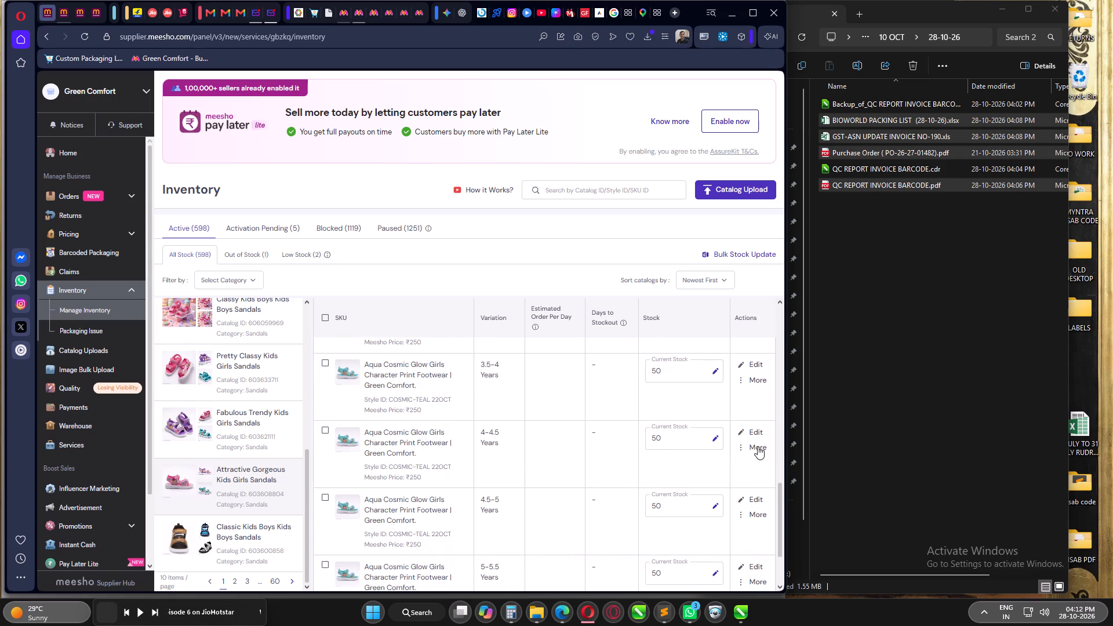
{"action": "left_click", "coordinate": [755, 430]}
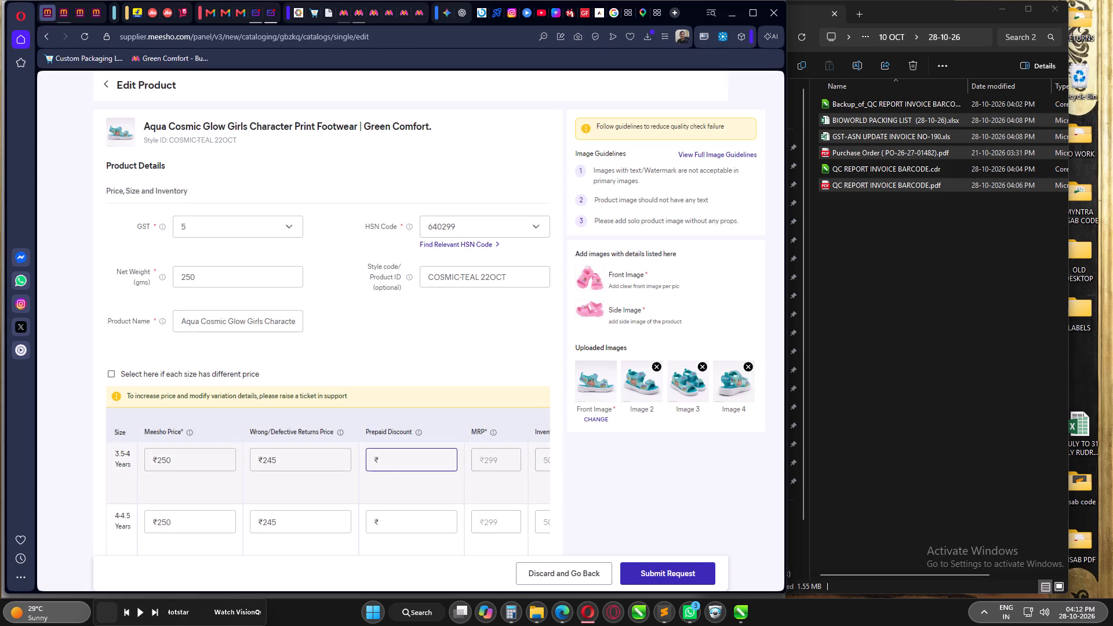
{"action": "left_click", "coordinate": [391, 463]}
{"action": "key", "text": "2"}
{"action": "key", "text": "0"}
{"action": "left_click", "coordinate": [683, 572]}
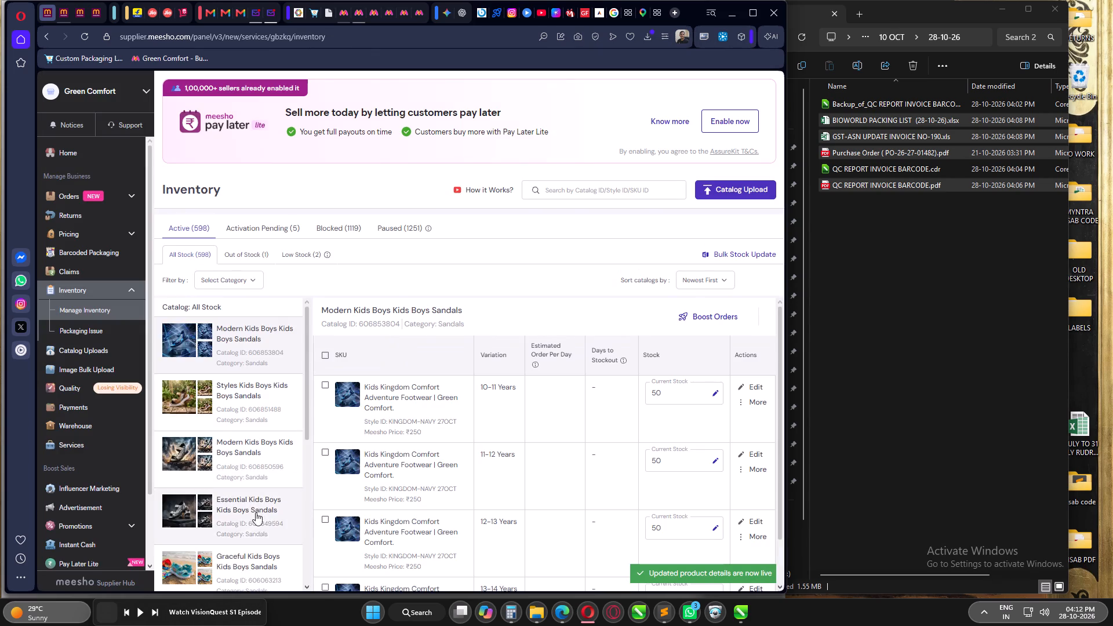
In the Attractive Gorgeous Kids Girls Sandals catalog, submit a ₹20 prepaid discount for the COSMIC-PURPLE 22OCT product.
{"action": "scroll", "coordinate": [255, 527], "scroll_direction": "down", "scroll_amount": 7}
{"action": "left_click", "coordinate": [208, 485]}
{"action": "scroll", "coordinate": [416, 484], "scroll_direction": "down", "scroll_amount": 20}
{"action": "scroll", "coordinate": [416, 484], "scroll_direction": "down", "scroll_amount": 1}
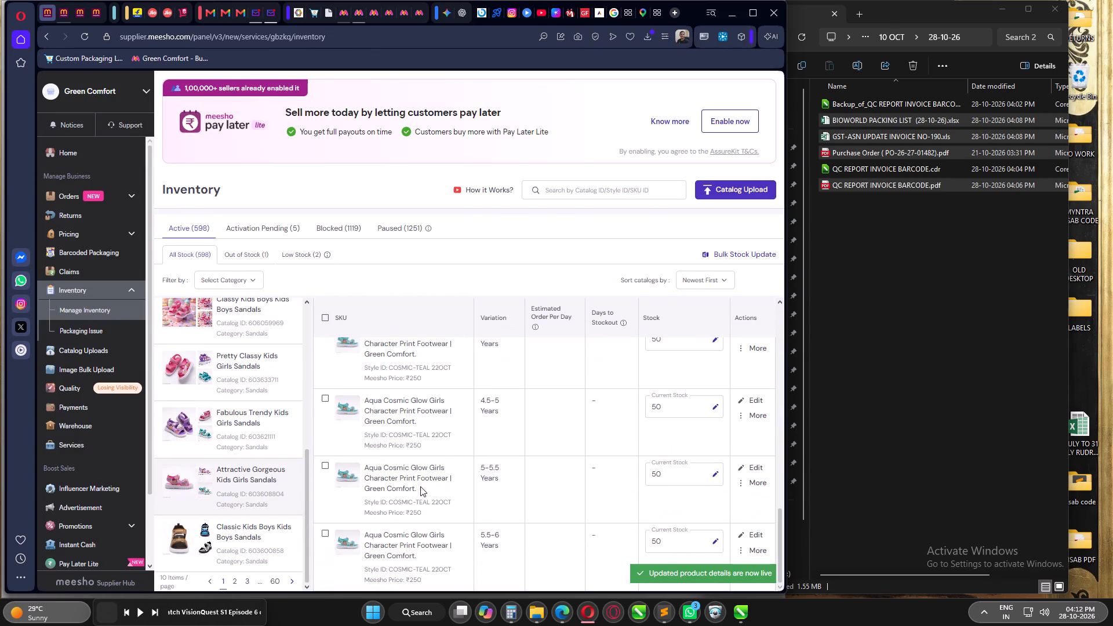
{"action": "scroll", "coordinate": [420, 486], "scroll_direction": "down", "scroll_amount": 1}
{"action": "scroll", "coordinate": [420, 487], "scroll_direction": "up", "scroll_amount": 7}
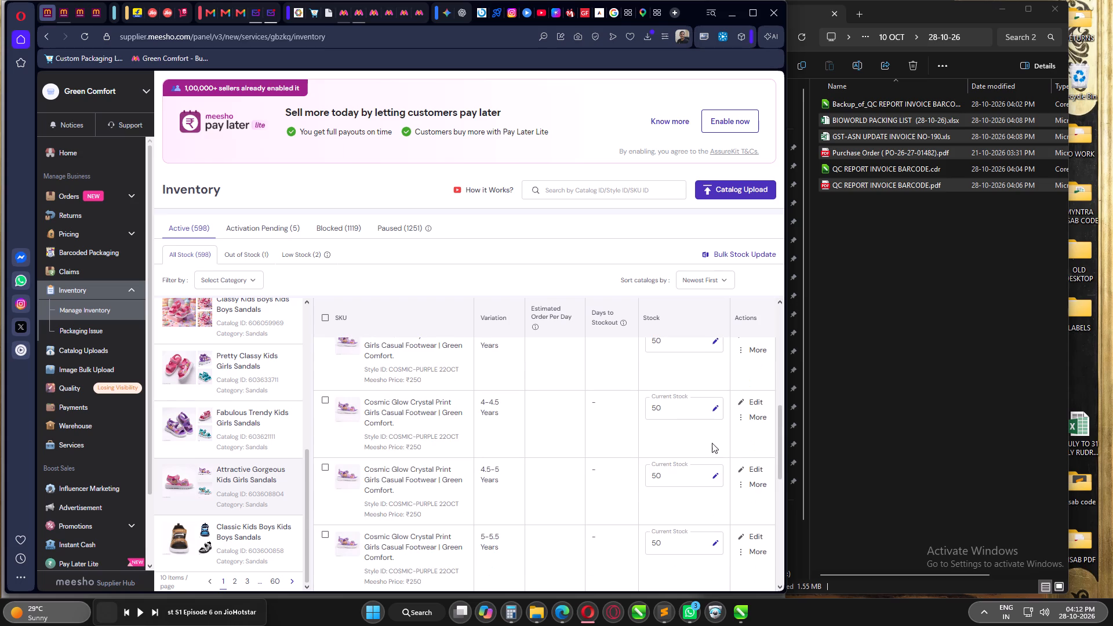
{"action": "left_click", "coordinate": [758, 399]}
{"action": "left_click", "coordinate": [380, 457]}
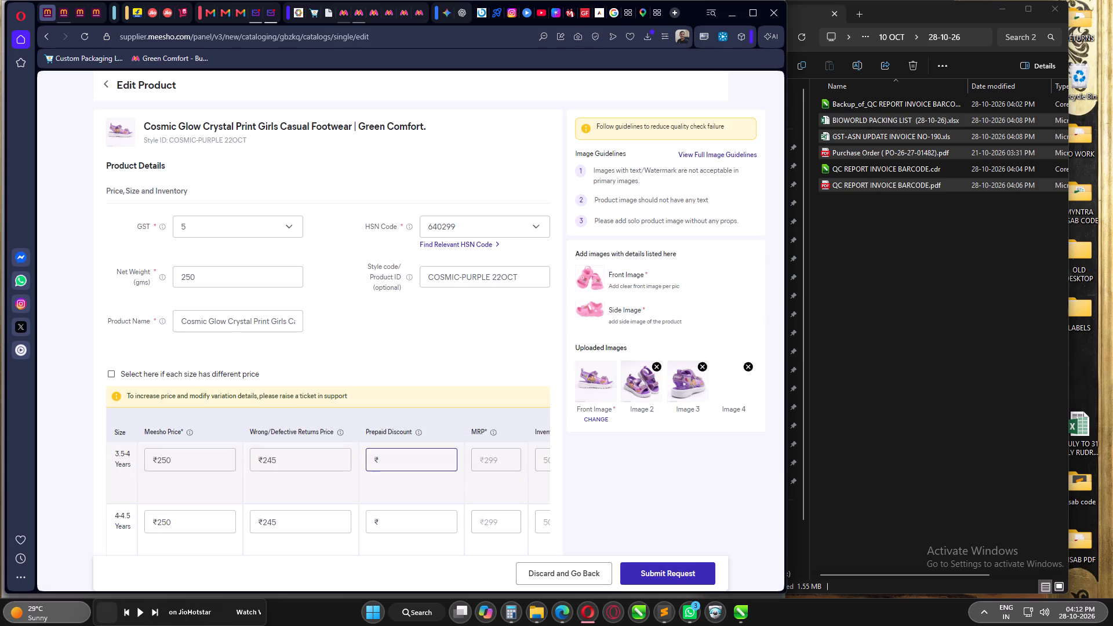
{"action": "key", "text": "2"}
{"action": "key", "text": "0"}
{"action": "left_click", "coordinate": [658, 571]}
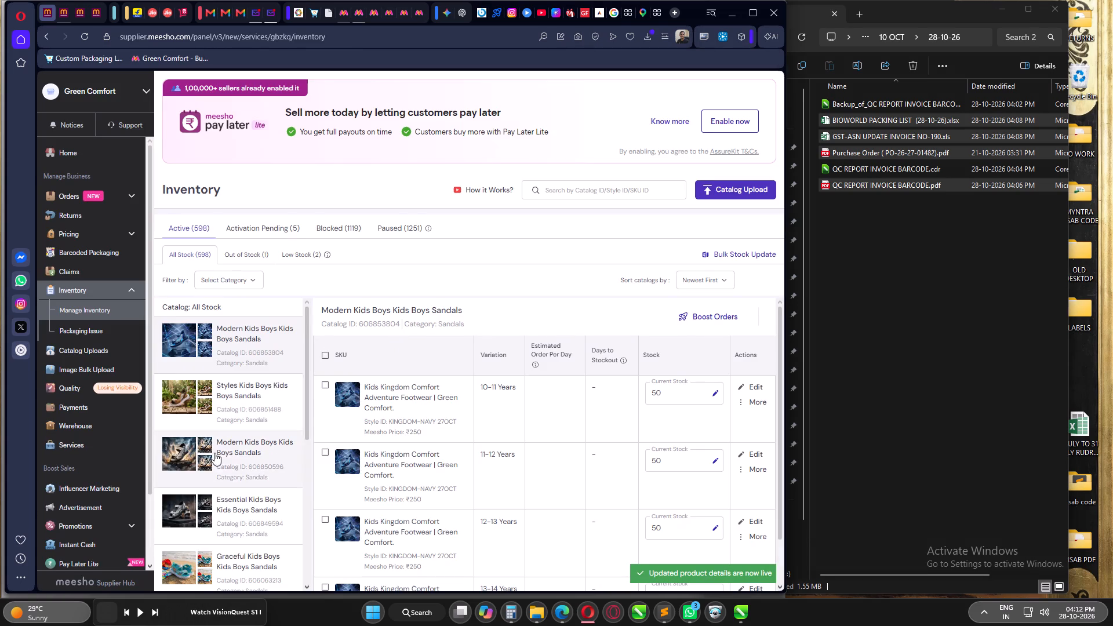
Submit an ad campaign for the Attractive Gorgeous Kids Girls Sandals catalog with a minimum ROI of 25.
{"action": "scroll", "coordinate": [231, 524], "scroll_direction": "down", "scroll_amount": 6}
{"action": "left_click", "coordinate": [231, 524]}
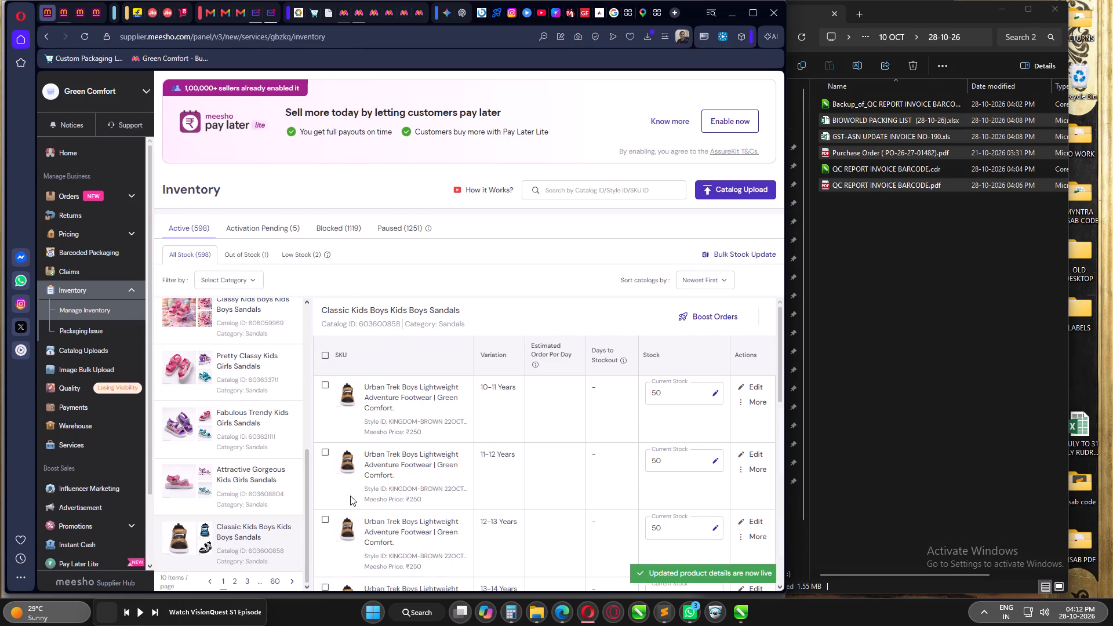
{"action": "left_click", "coordinate": [274, 481]}
{"action": "left_click", "coordinate": [712, 320]}
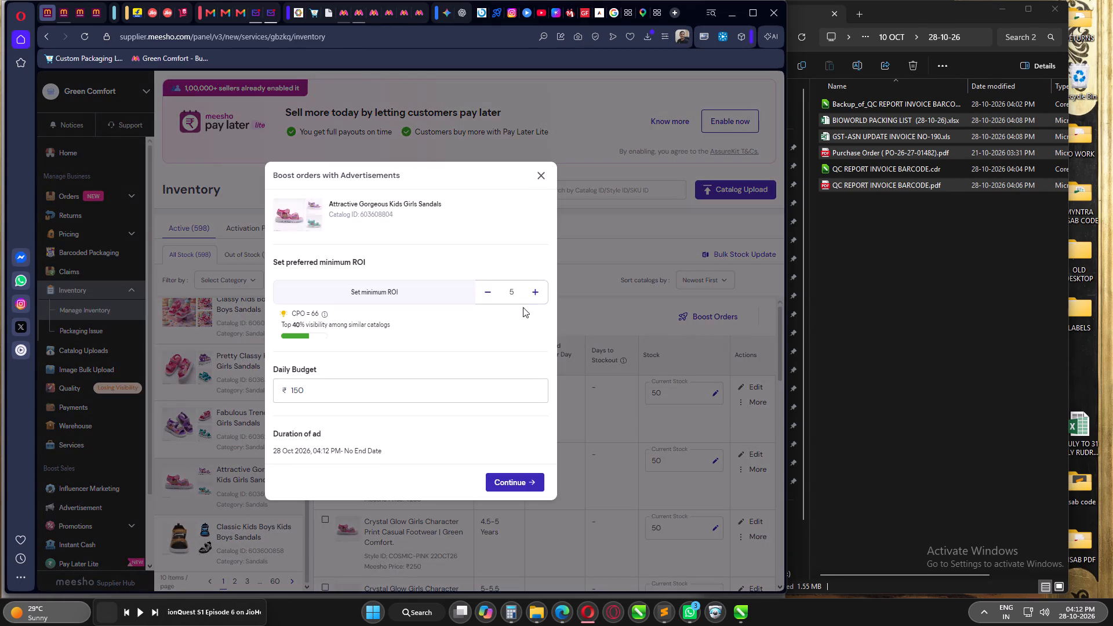
{"action": "left_click_drag", "start_coordinate": [522, 287], "coordinate": [482, 286]}
{"action": "key", "text": "2"}
{"action": "key", "text": "5"}
{"action": "left_click", "coordinate": [518, 487]}
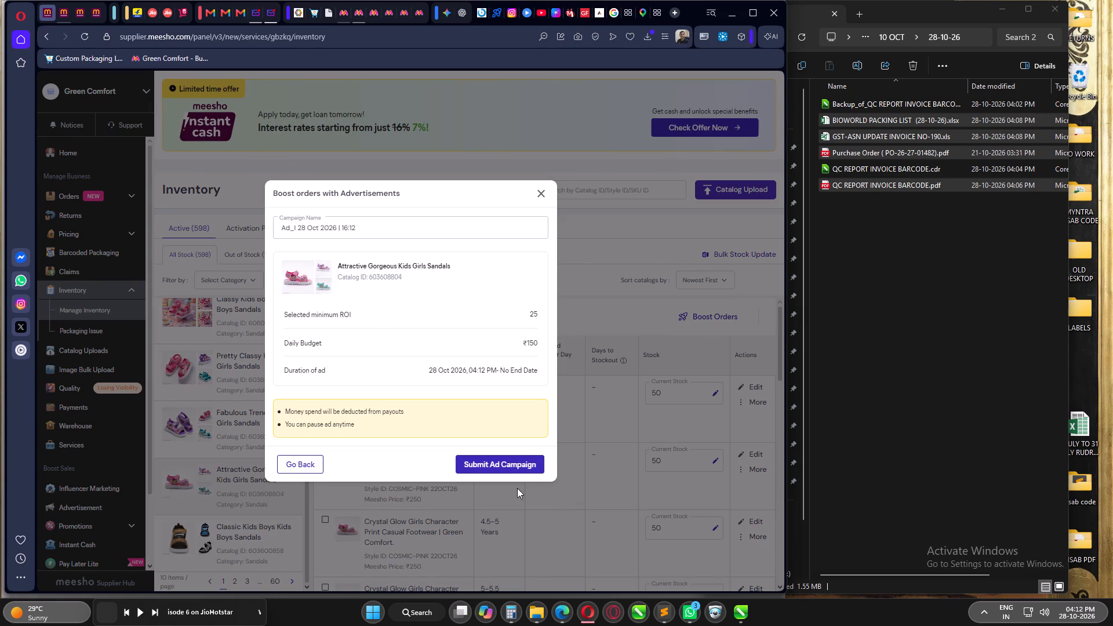
{"action": "left_click", "coordinate": [506, 465]}
{"action": "left_click", "coordinate": [213, 418]}
Submit an ad campaign for the Fabulous Trendy Kids Girls Sandals catalog with a minimum ROI of 25.
{"action": "left_click", "coordinate": [205, 431]}
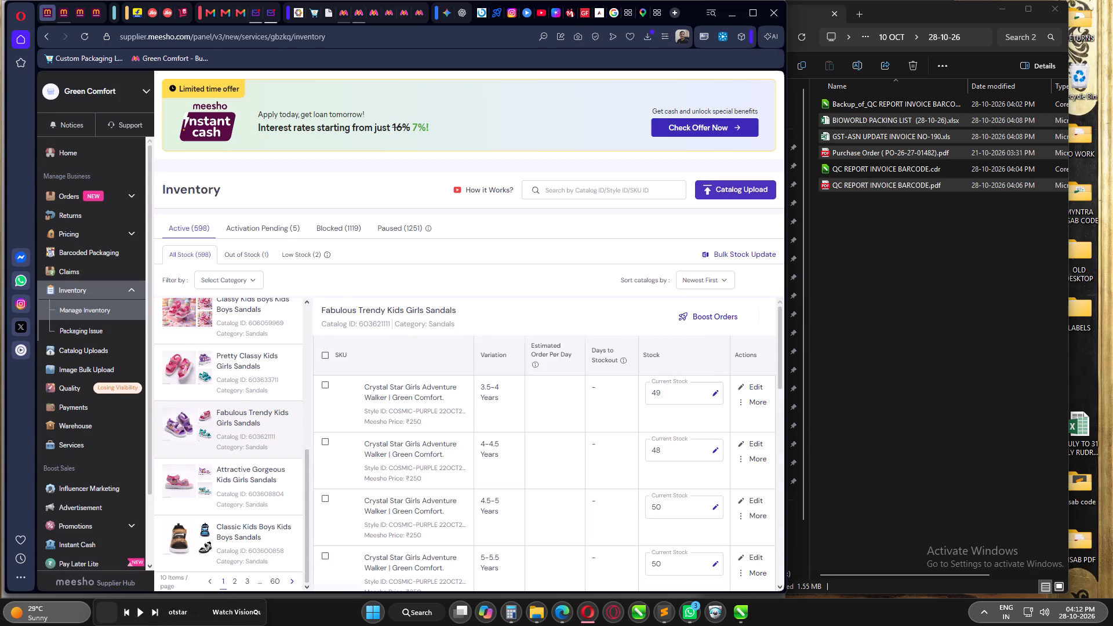
{"action": "left_click", "coordinate": [728, 315]}
{"action": "left_click_drag", "start_coordinate": [521, 293], "coordinate": [472, 290]}
{"action": "key", "text": "2"}
{"action": "key", "text": "5"}
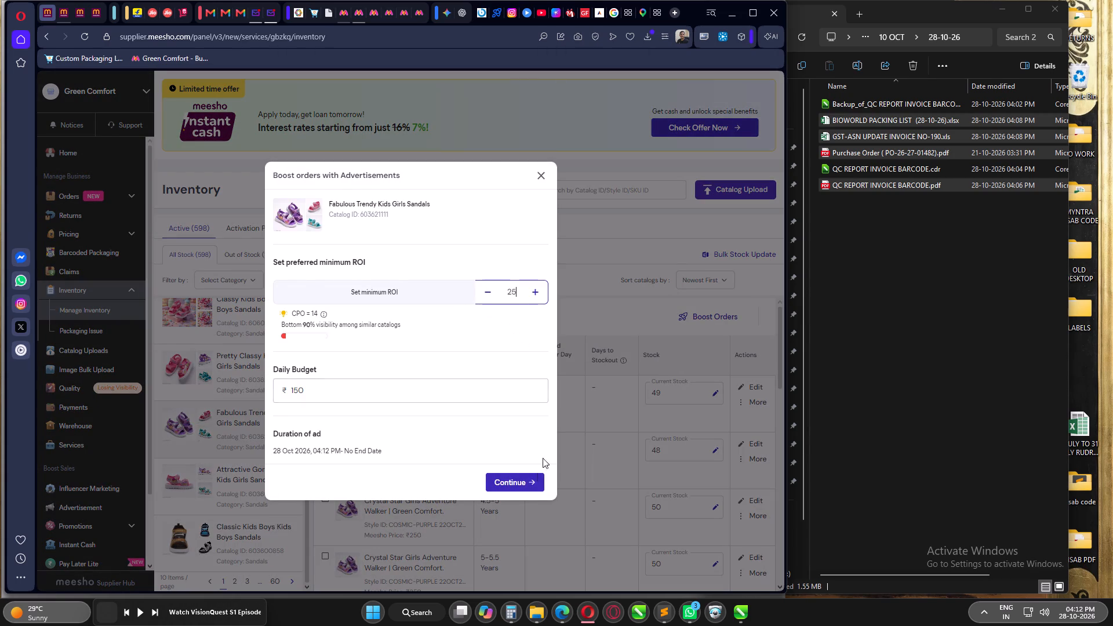
{"action": "left_click", "coordinate": [529, 482]}
{"action": "left_click", "coordinate": [509, 474]}
{"action": "left_click", "coordinate": [505, 464]}
{"action": "left_click", "coordinate": [228, 365]}
Submit an ad campaign for the Pretty Classy Kids Girls Sandals catalog with a minimum ROI of 25.
{"action": "left_click", "coordinate": [209, 370]}
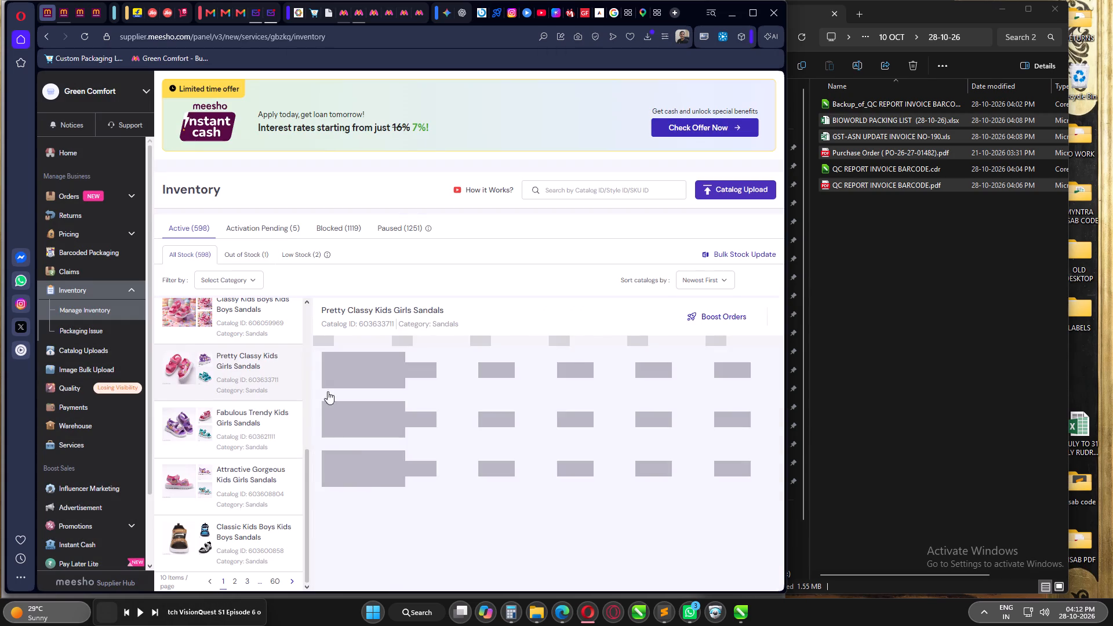
{"action": "left_click", "coordinate": [710, 313]}
{"action": "left_click_drag", "start_coordinate": [522, 288], "coordinate": [471, 287]}
{"action": "key", "text": "2"}
{"action": "key", "text": "5"}
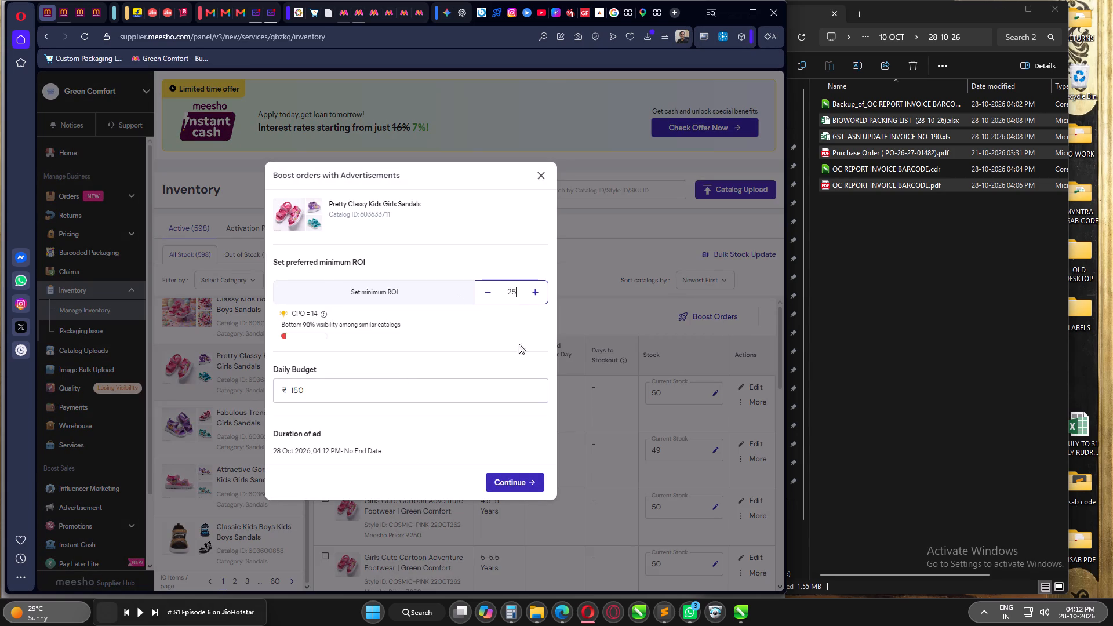
{"action": "left_click", "coordinate": [513, 485]}
{"action": "left_click", "coordinate": [496, 465]}
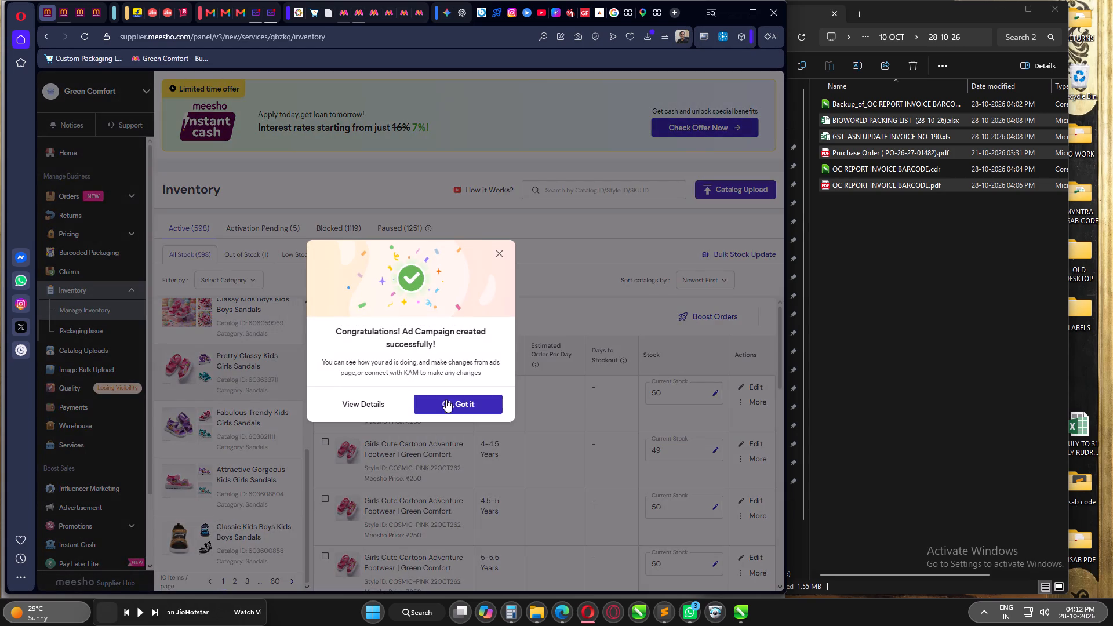
{"action": "left_click", "coordinate": [446, 399]}
Submit an ad campaign for the Classic Kids Boys Kids Boys Sandals catalog with a minimum ROI of 25.
{"action": "scroll", "coordinate": [176, 502], "scroll_direction": "down", "scroll_amount": 2}
{"action": "left_click", "coordinate": [236, 541]}
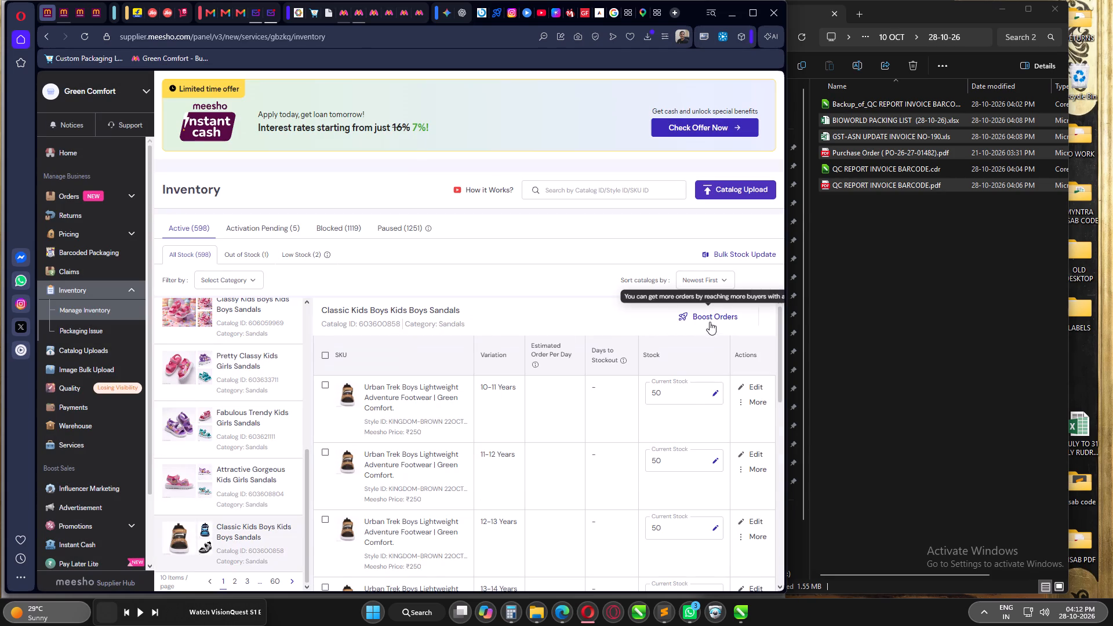
{"action": "left_click", "coordinate": [717, 314]}
{"action": "left_click_drag", "start_coordinate": [526, 293], "coordinate": [495, 289]}
{"action": "key", "text": "2"}
{"action": "key", "text": "5"}
{"action": "left_click", "coordinate": [520, 478]}
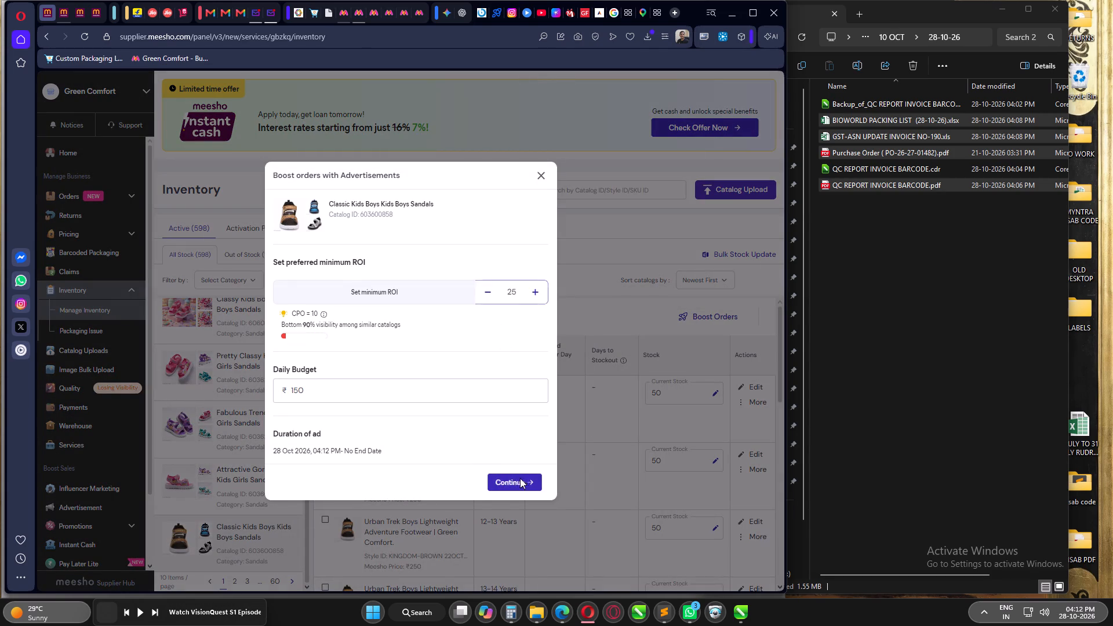
{"action": "left_click", "coordinate": [503, 467]}
{"action": "left_click", "coordinate": [465, 398]}
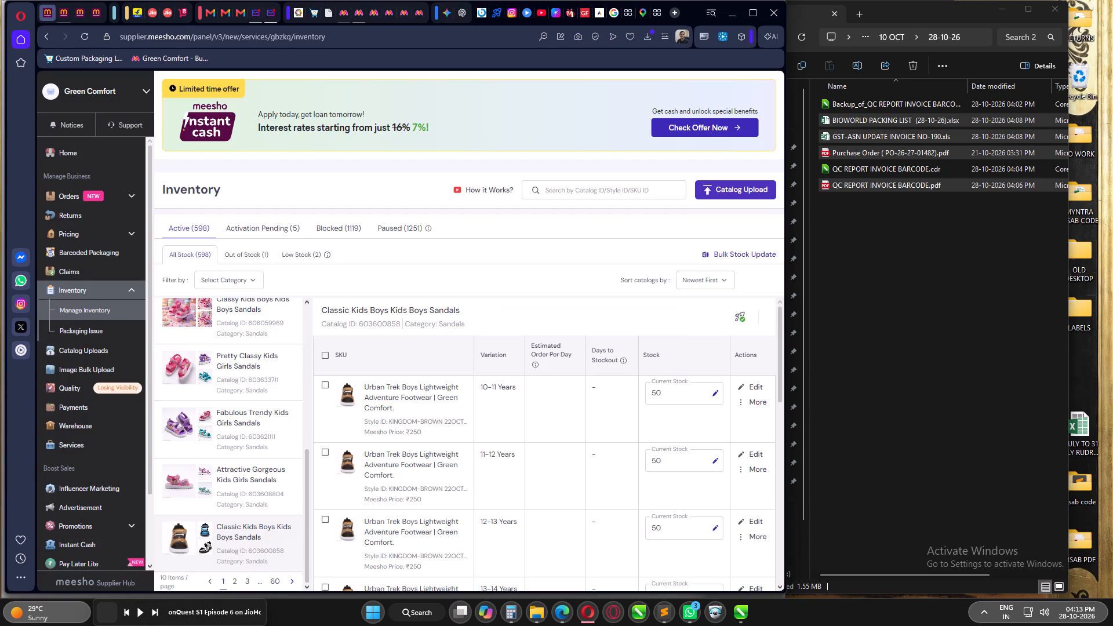
In the Classic Kids Boys Kids Boys Sandals catalog, submit a ₹20 prepaid discount for the KINGDOM-BROWN 22OCT261 product.
{"action": "left_click", "coordinate": [763, 382]}
{"action": "left_click", "coordinate": [753, 384]}
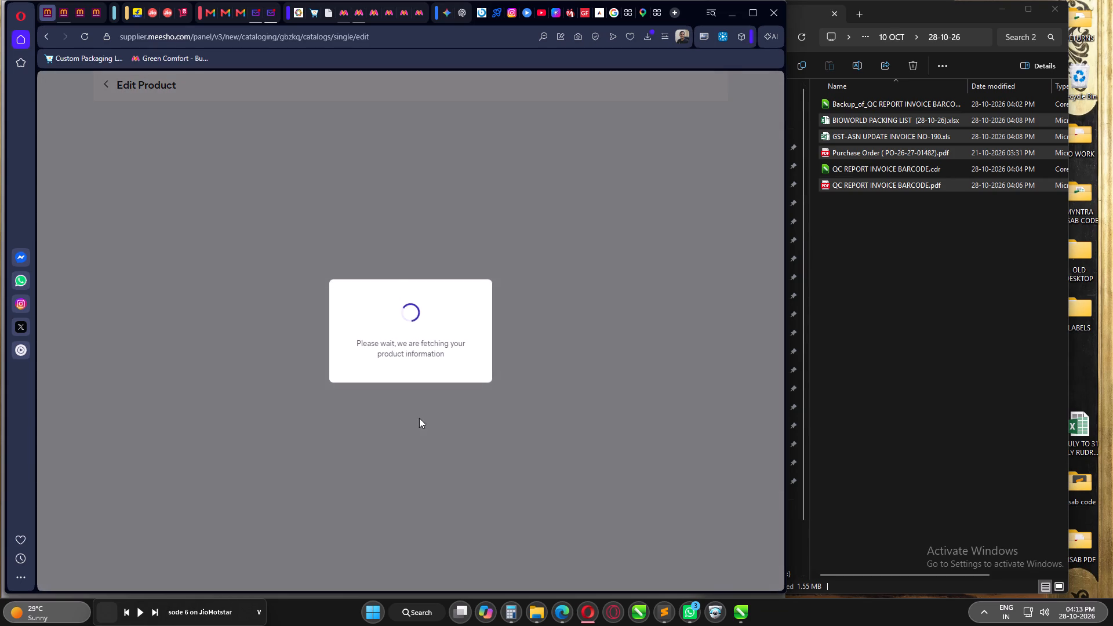
{"action": "left_click", "coordinate": [386, 451]}
{"action": "key", "text": "5"}
{"action": "key", "text": "2"}
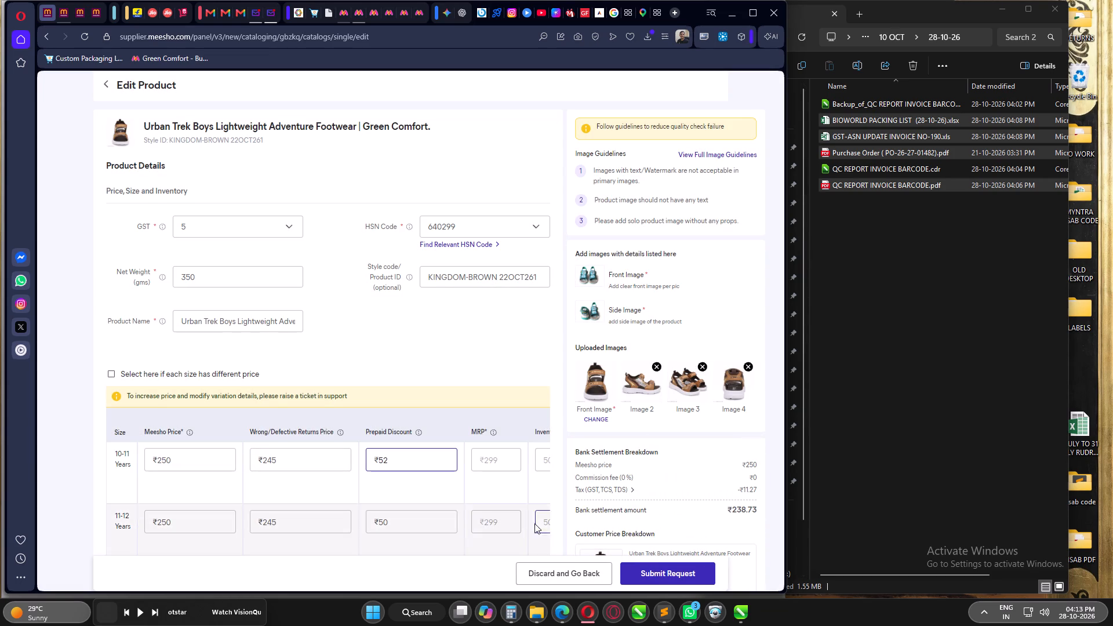
{"action": "left_click_drag", "start_coordinate": [398, 457], "coordinate": [366, 458]}
{"action": "key", "text": "2"}
{"action": "key", "text": "0"}
{"action": "left_click", "coordinate": [673, 576]}
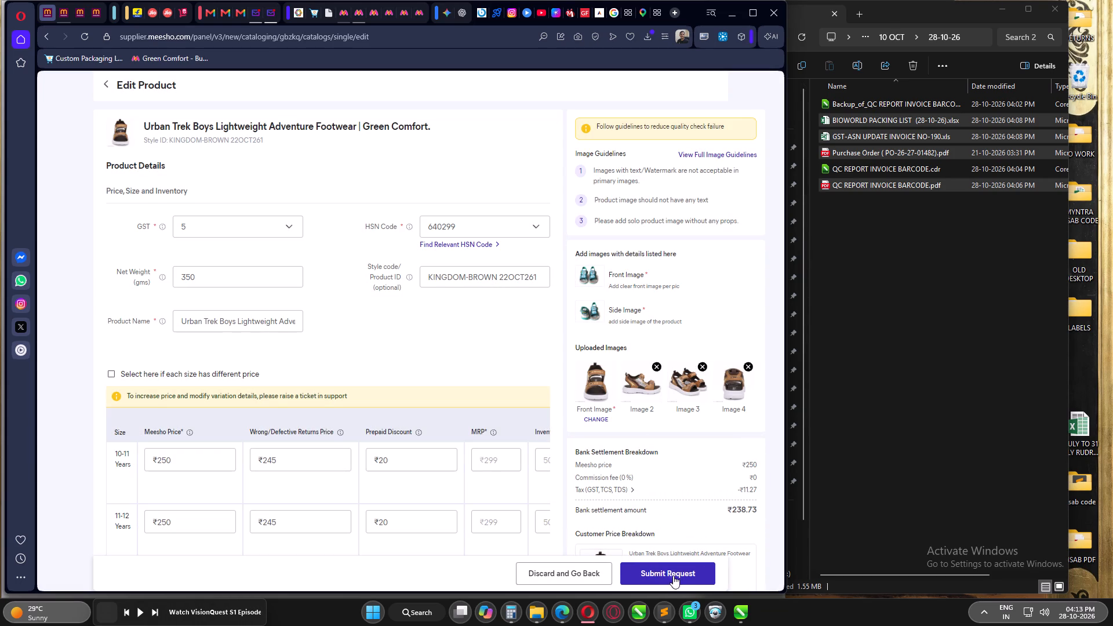
In the Classic Kids Boys Kids Boys Sandals catalog, submit a ₹20 prepaid discount for the KINGDOM-BLACK 22OCT261 product.
{"action": "scroll", "coordinate": [239, 521], "scroll_direction": "down", "scroll_amount": 13}
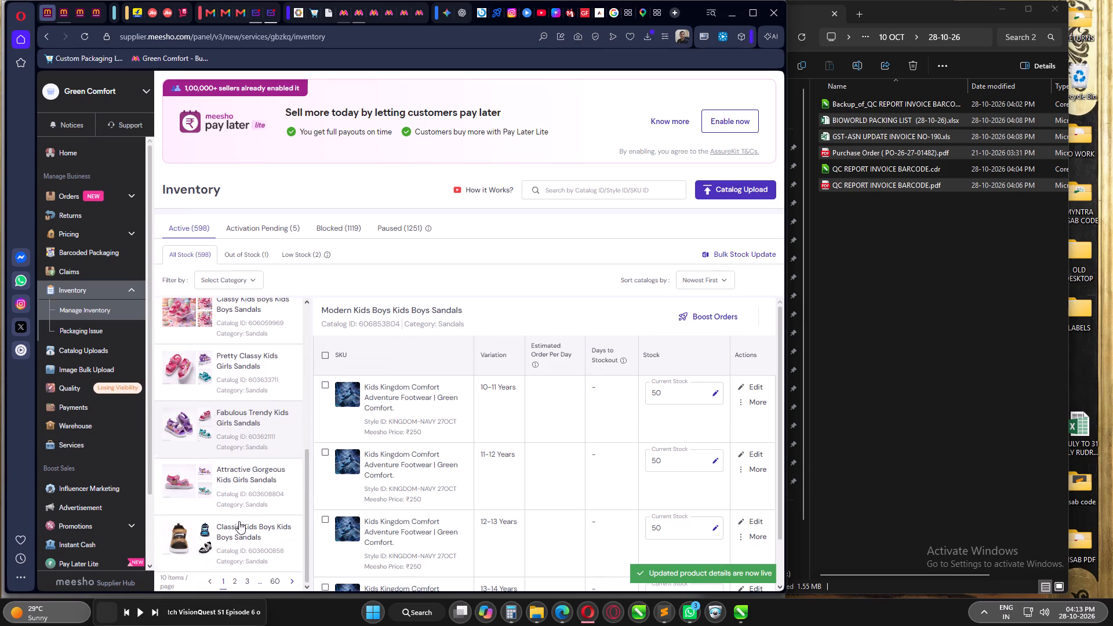
{"action": "left_click", "coordinate": [239, 525]}
{"action": "scroll", "coordinate": [577, 472], "scroll_direction": "down", "scroll_amount": 7}
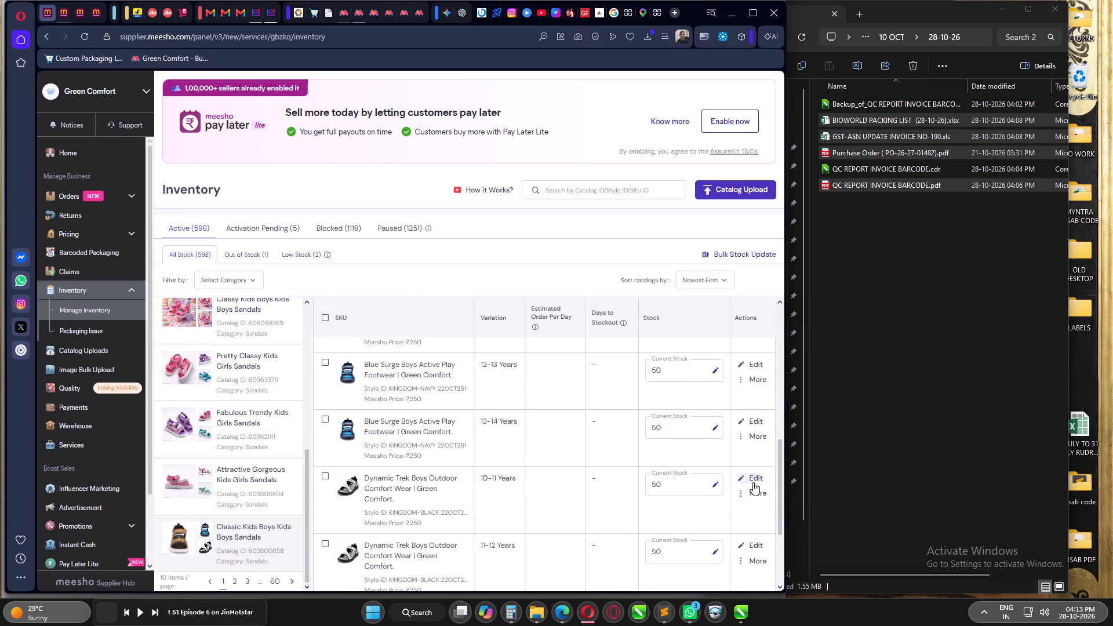
{"action": "left_click", "coordinate": [757, 475]}
{"action": "left_click", "coordinate": [426, 457]}
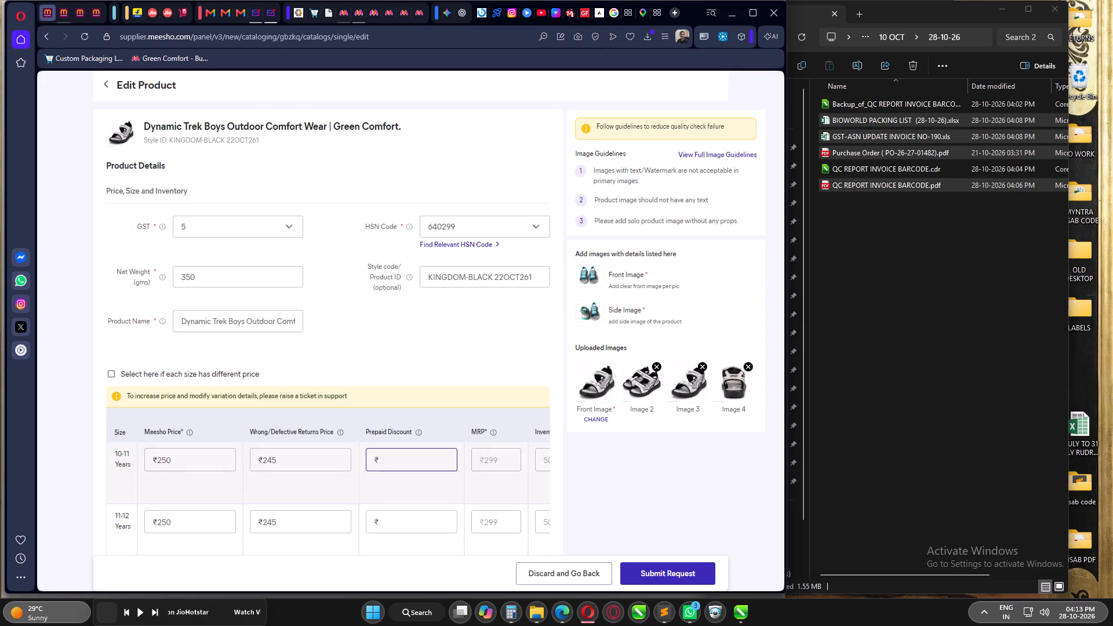
{"action": "key", "text": "2"}
{"action": "key", "text": "0"}
{"action": "left_click", "coordinate": [663, 585]}
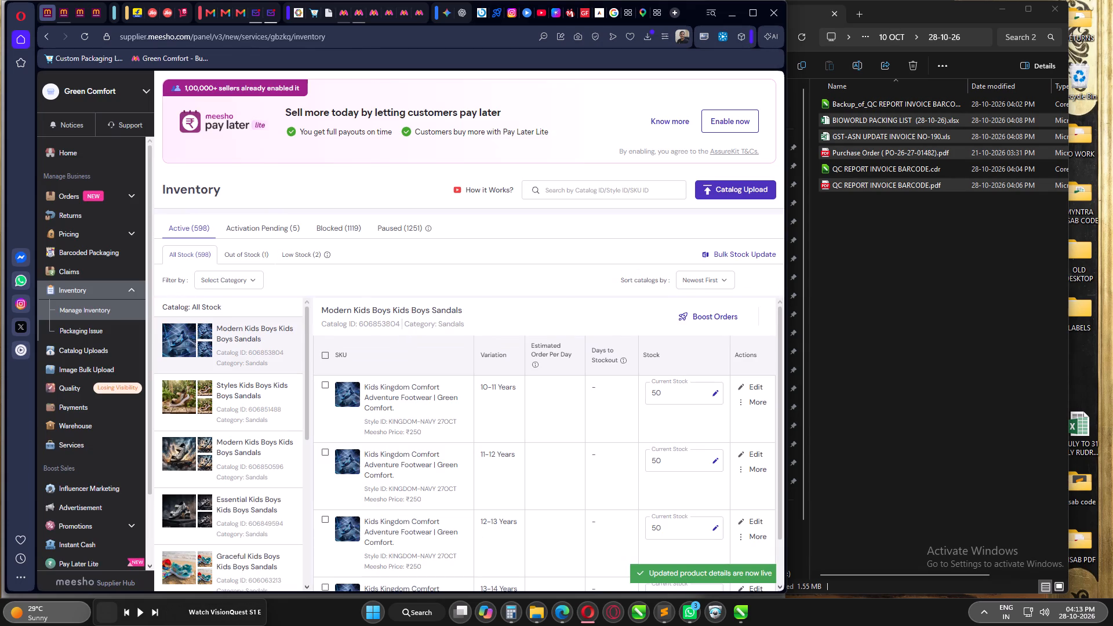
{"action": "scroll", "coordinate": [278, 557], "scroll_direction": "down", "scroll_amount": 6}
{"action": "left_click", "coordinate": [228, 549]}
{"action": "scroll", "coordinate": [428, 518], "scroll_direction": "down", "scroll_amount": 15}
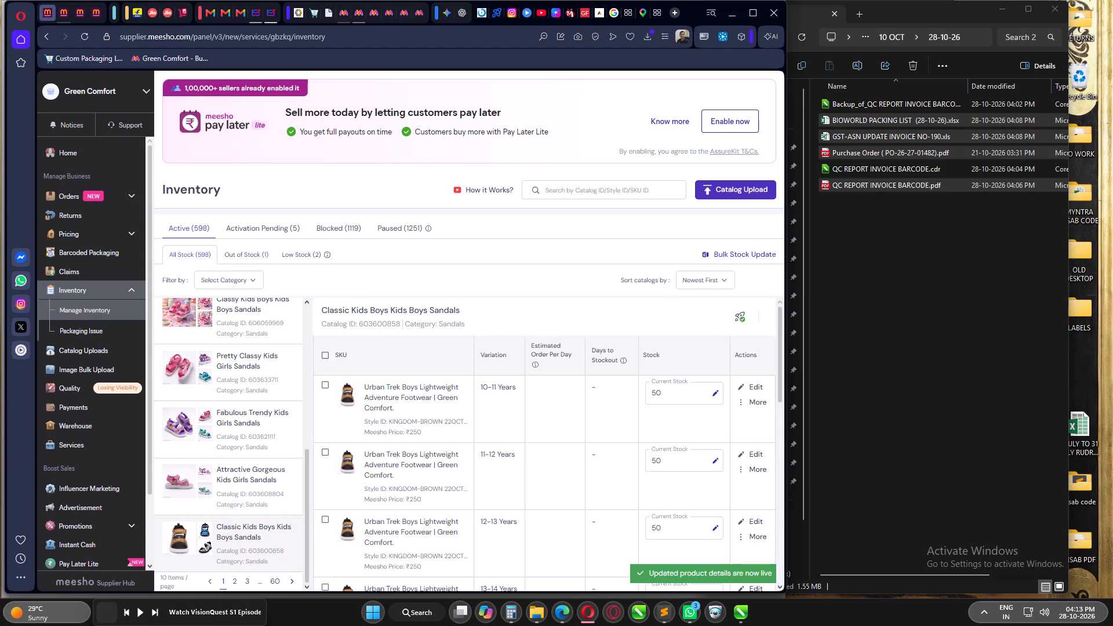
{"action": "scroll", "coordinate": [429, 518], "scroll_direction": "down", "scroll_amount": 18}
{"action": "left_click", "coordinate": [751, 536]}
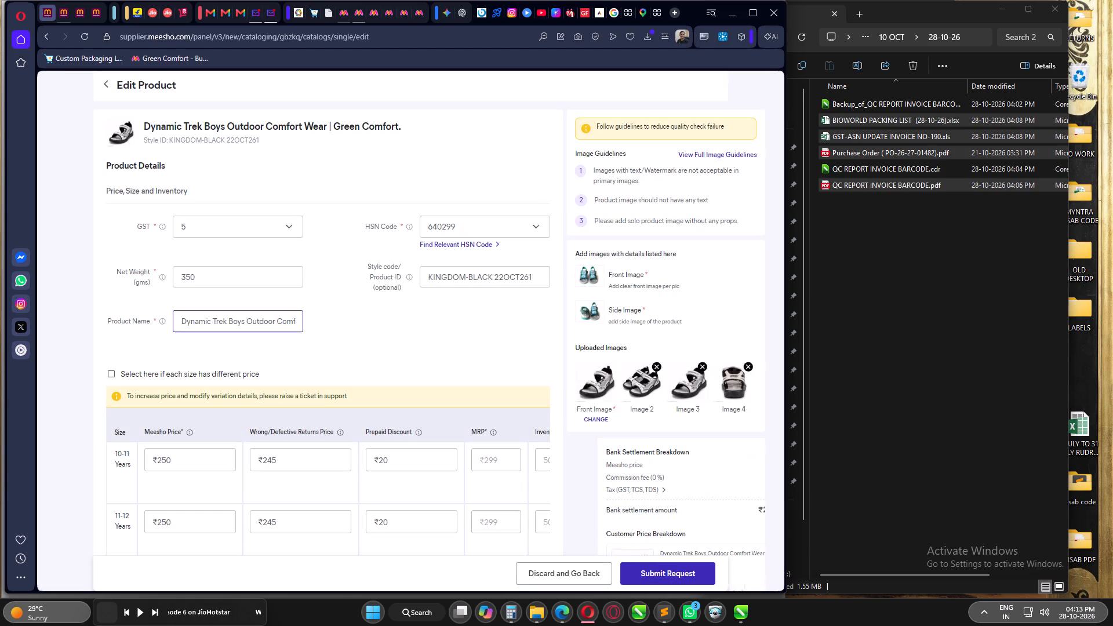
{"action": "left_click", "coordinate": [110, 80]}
In the Classic Kids Boys Kids Boys Sandals catalog, submit a ₹20 prepaid discount for the KINGDOM-NAVY 22OCT261 product.
{"action": "scroll", "coordinate": [352, 536], "scroll_direction": "down", "scroll_amount": 14}
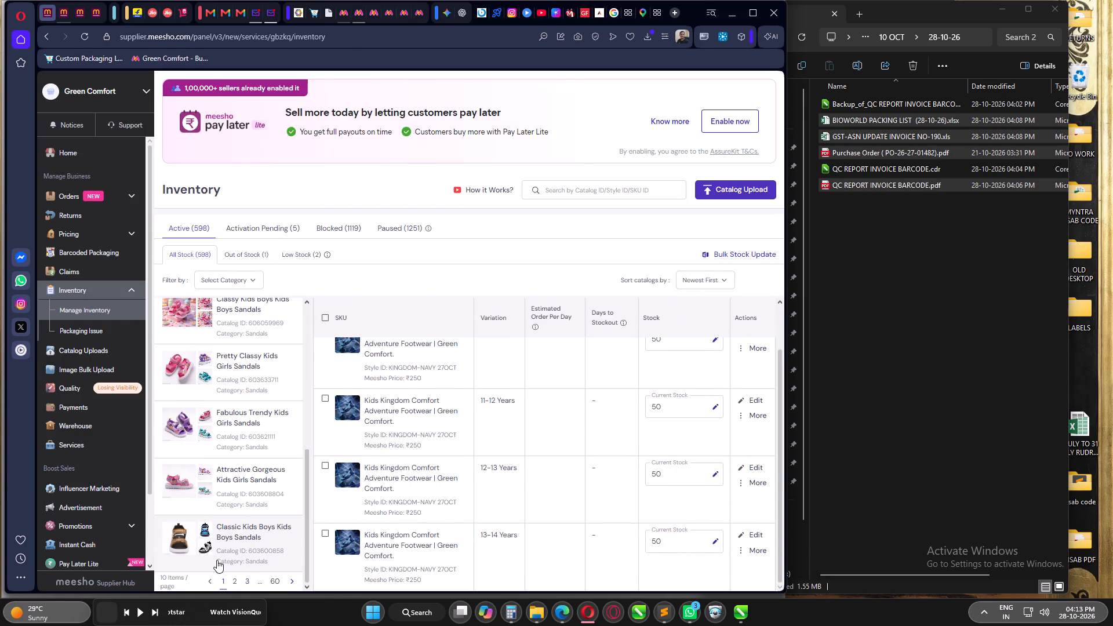
{"action": "scroll", "coordinate": [217, 560], "scroll_direction": "down", "scroll_amount": 1}
{"action": "left_click", "coordinate": [214, 551]}
{"action": "scroll", "coordinate": [438, 516], "scroll_direction": "down", "scroll_amount": 20}
{"action": "scroll", "coordinate": [438, 516], "scroll_direction": "down", "scroll_amount": 9}
{"action": "scroll", "coordinate": [435, 529], "scroll_direction": "up", "scroll_amount": 7}
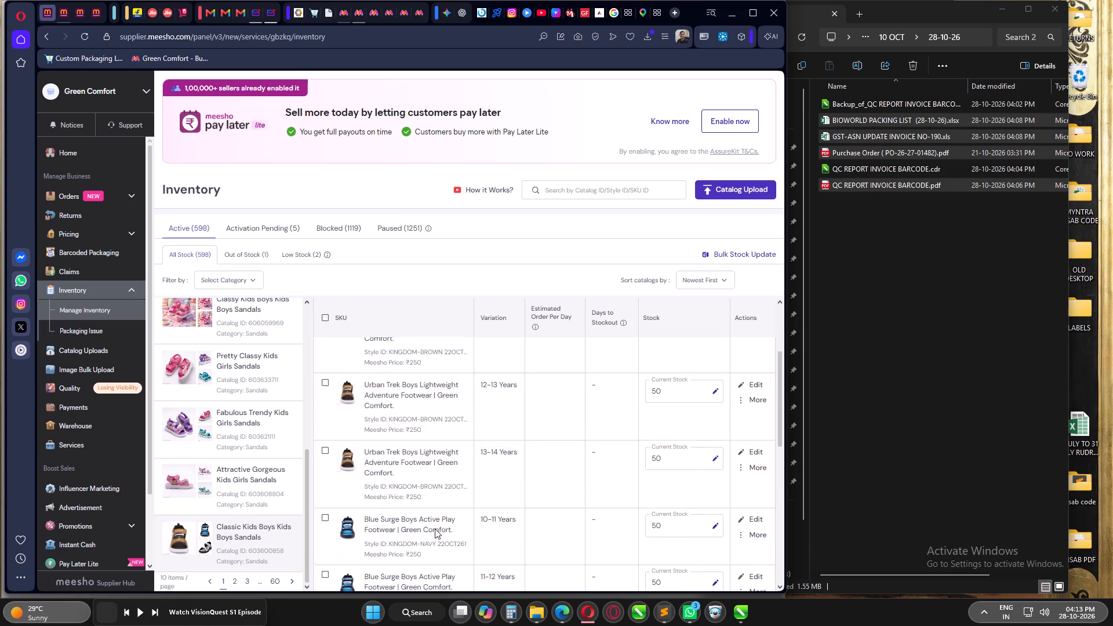
{"action": "scroll", "coordinate": [435, 529], "scroll_direction": "up", "scroll_amount": 5}
{"action": "scroll", "coordinate": [435, 529], "scroll_direction": "down", "scroll_amount": 9}
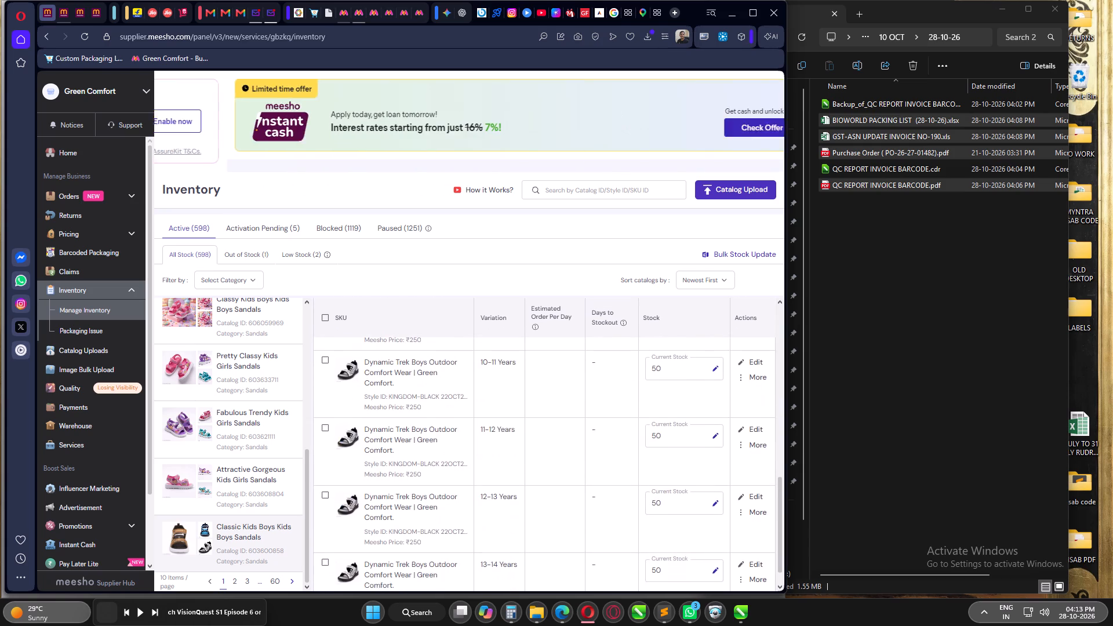
{"action": "scroll", "coordinate": [435, 529], "scroll_direction": "up", "scroll_amount": 4}
{"action": "left_click", "coordinate": [750, 367]}
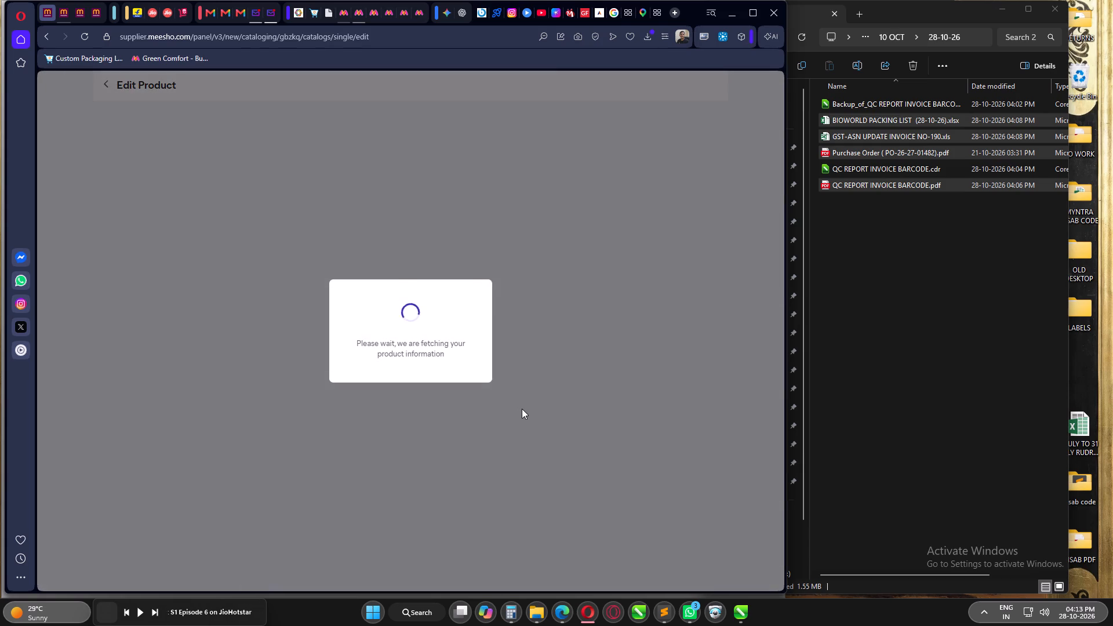
{"action": "left_click", "coordinate": [408, 458]}
{"action": "key", "text": "2"}
{"action": "key", "text": "0"}
{"action": "left_click", "coordinate": [687, 574]}
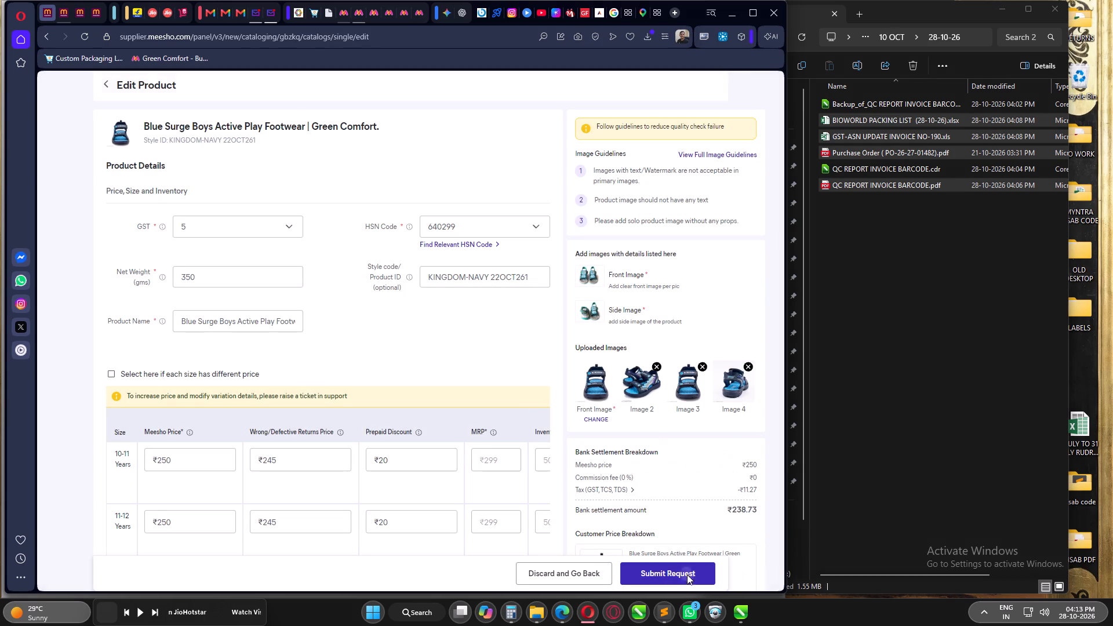
On the second catalog page, submit a ₹20 prepaid discount for KINGDOM-BROWN 22OCT26 in Stylo Kids Boys Kids Boys Sandals catalog 603595549.
{"action": "scroll", "coordinate": [213, 536], "scroll_direction": "down", "scroll_amount": 12}
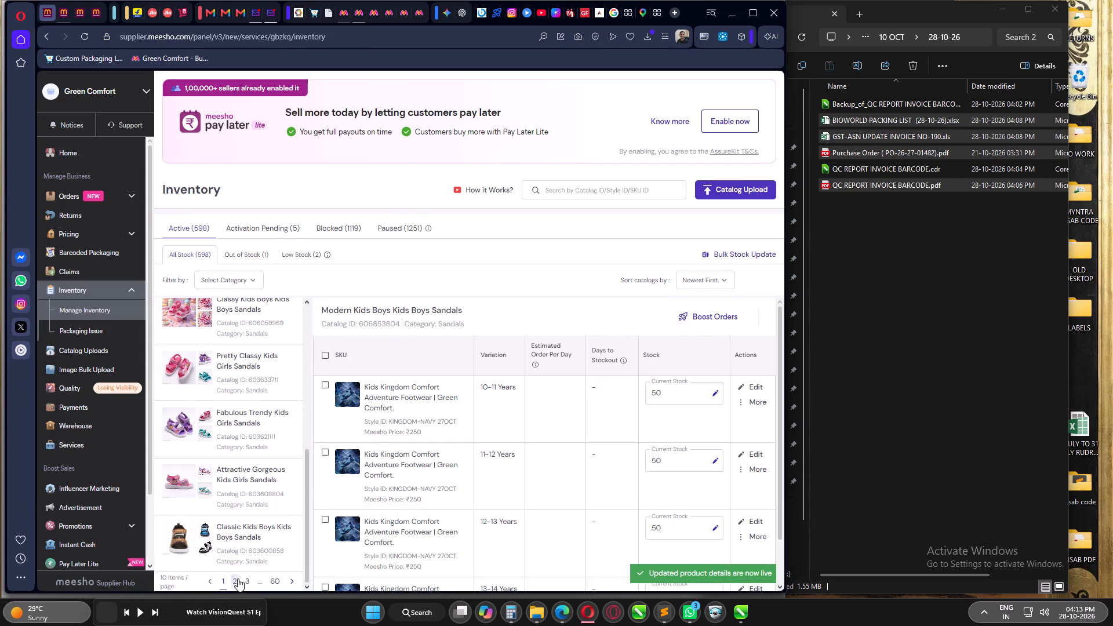
{"action": "left_click", "coordinate": [237, 580]}
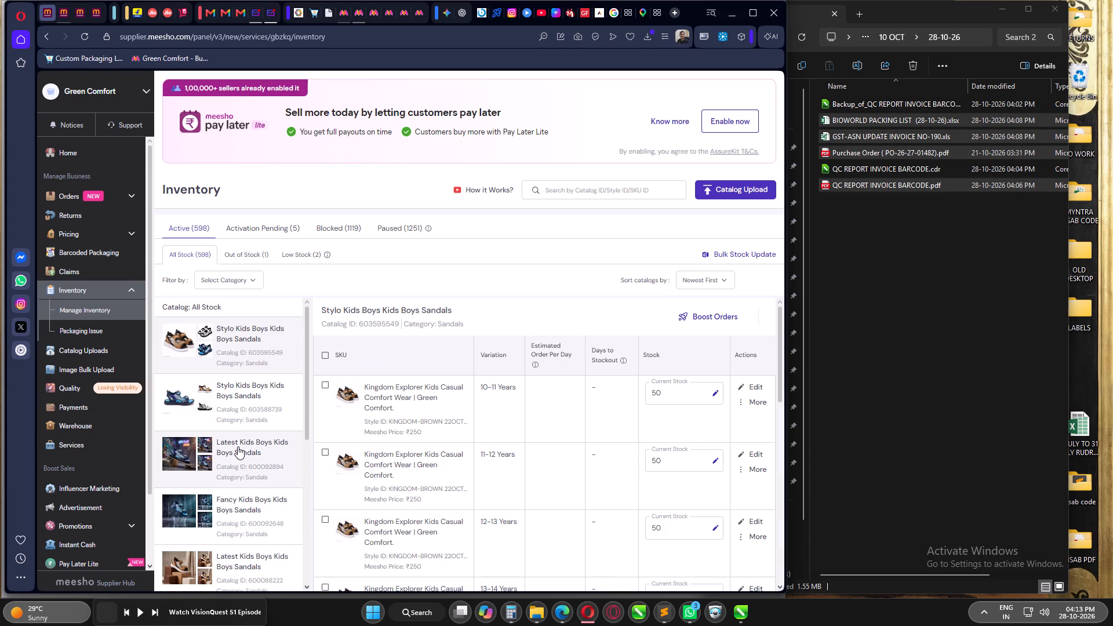
{"action": "left_click", "coordinate": [762, 387]}
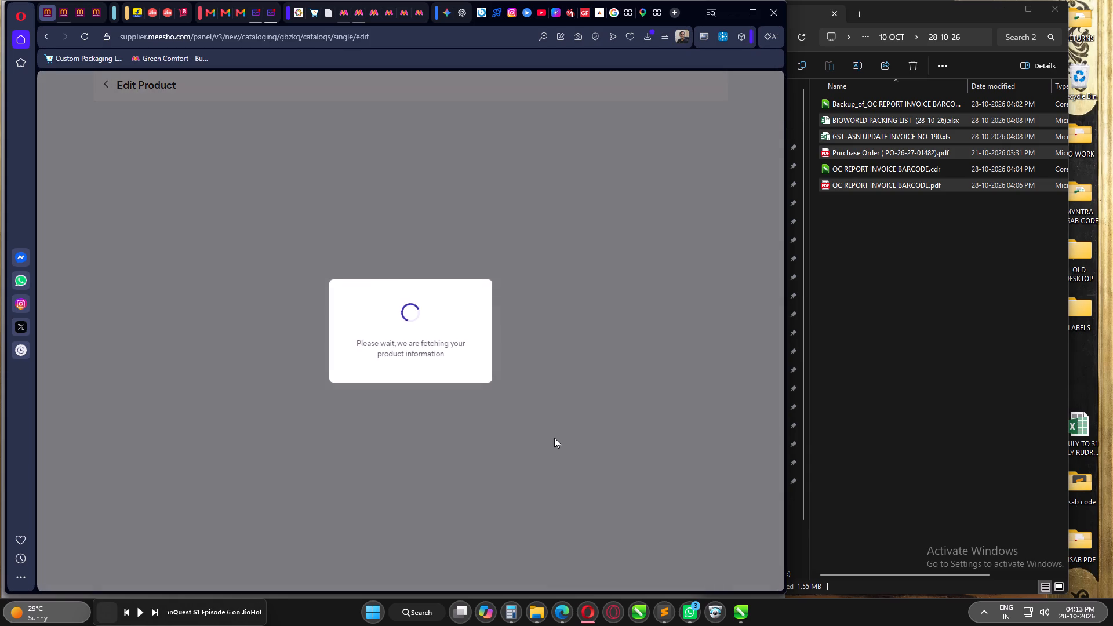
{"action": "left_click", "coordinate": [390, 468]}
{"action": "key", "text": "2"}
{"action": "key", "text": "0"}
{"action": "left_click", "coordinate": [669, 575]}
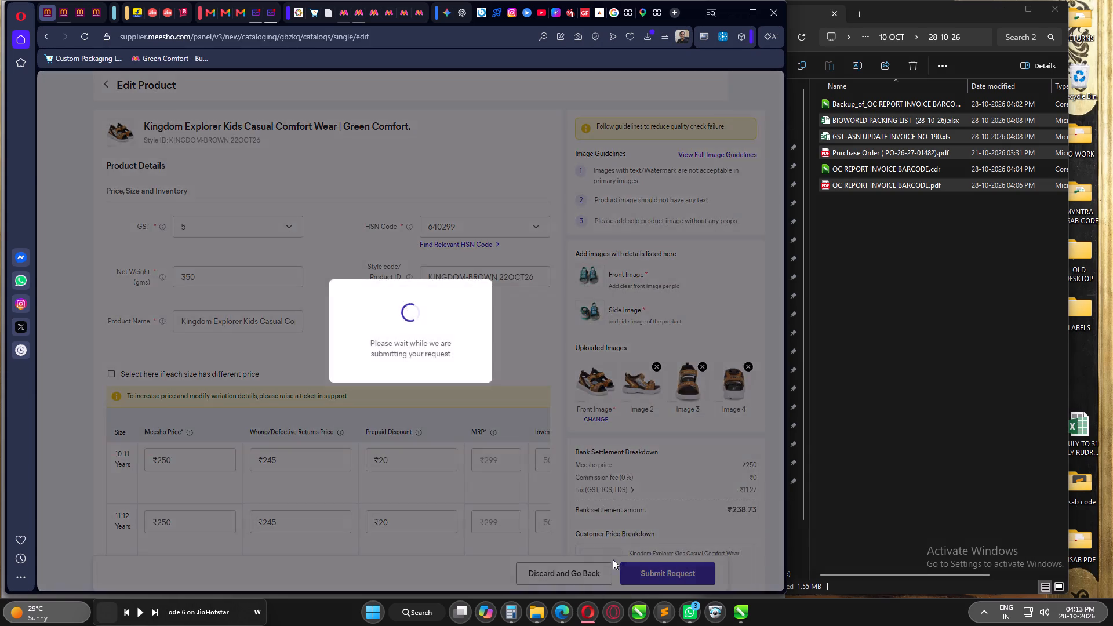
In Stylo catalog 603595549, submit a ₹20 prepaid discount for the black BigRize Kids Adventure Walker product.
{"action": "scroll", "coordinate": [436, 480], "scroll_direction": "down", "scroll_amount": 8}
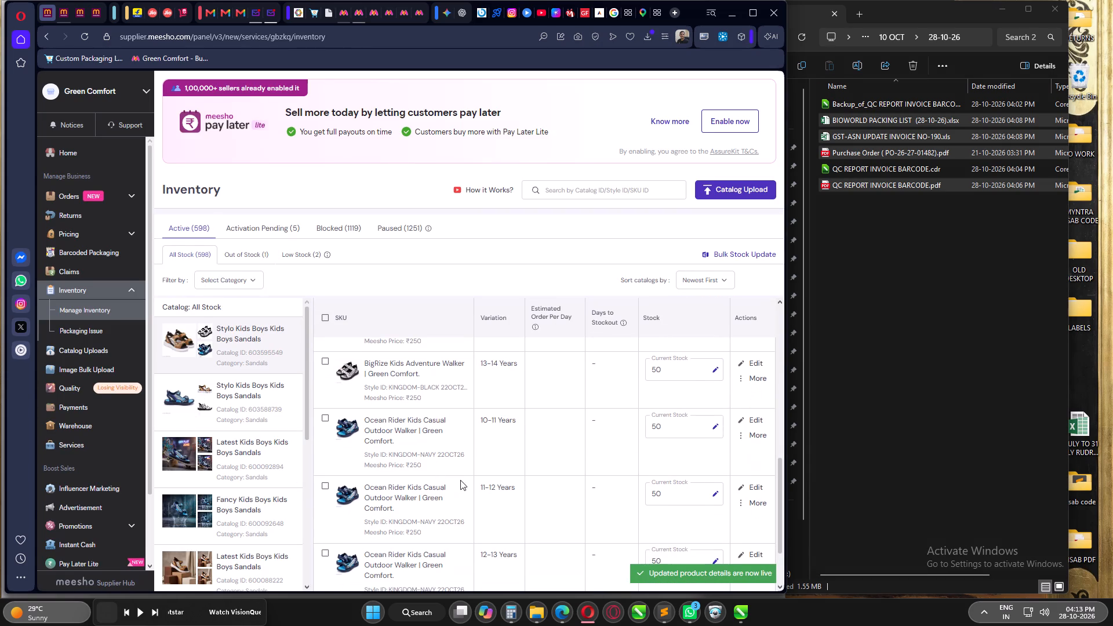
{"action": "left_click", "coordinate": [755, 361]}
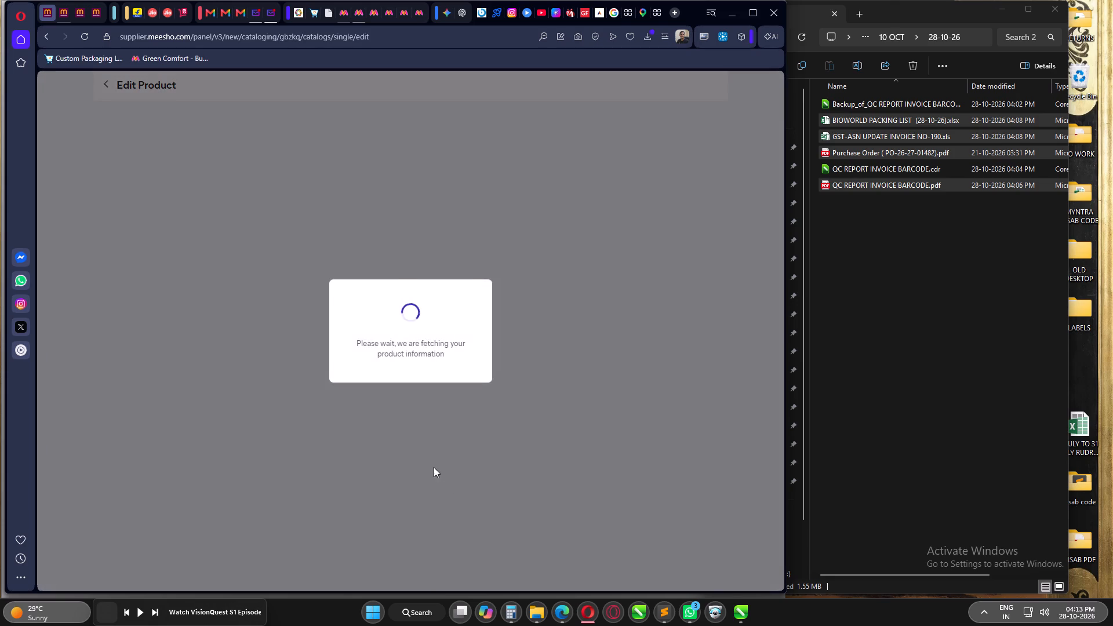
{"action": "left_click", "coordinate": [404, 459]}
{"action": "key", "text": "2"}
{"action": "key", "text": "0"}
{"action": "left_click", "coordinate": [661, 573]}
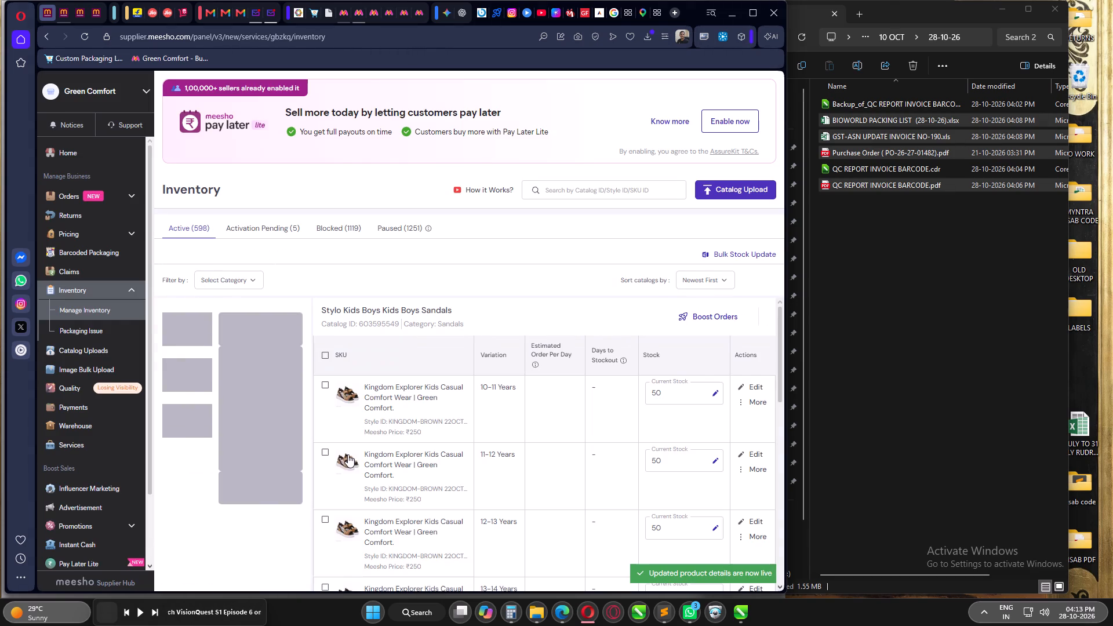
In Stylo catalog 603595549, submit a ₹20 prepaid discount for the Ocean Rider KINGDOM-NAVY 22OCT26 product.
{"action": "scroll", "coordinate": [363, 482], "scroll_direction": "down", "scroll_amount": 14}
{"action": "left_click", "coordinate": [398, 552]}
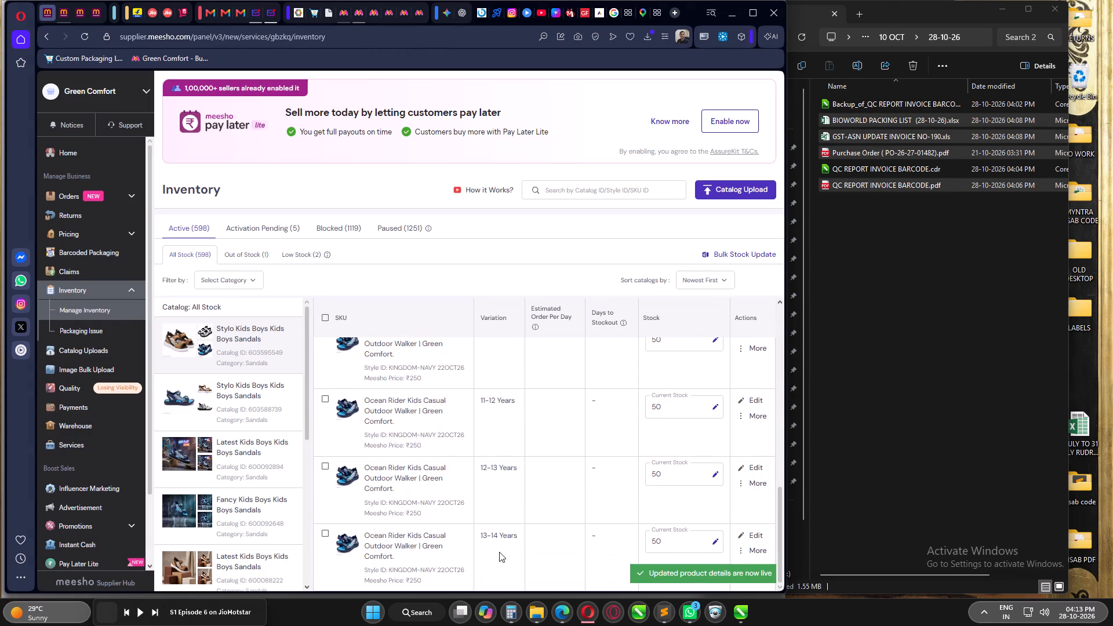
{"action": "scroll", "coordinate": [412, 520], "scroll_direction": "down", "scroll_amount": 1}
{"action": "left_click", "coordinate": [760, 539]}
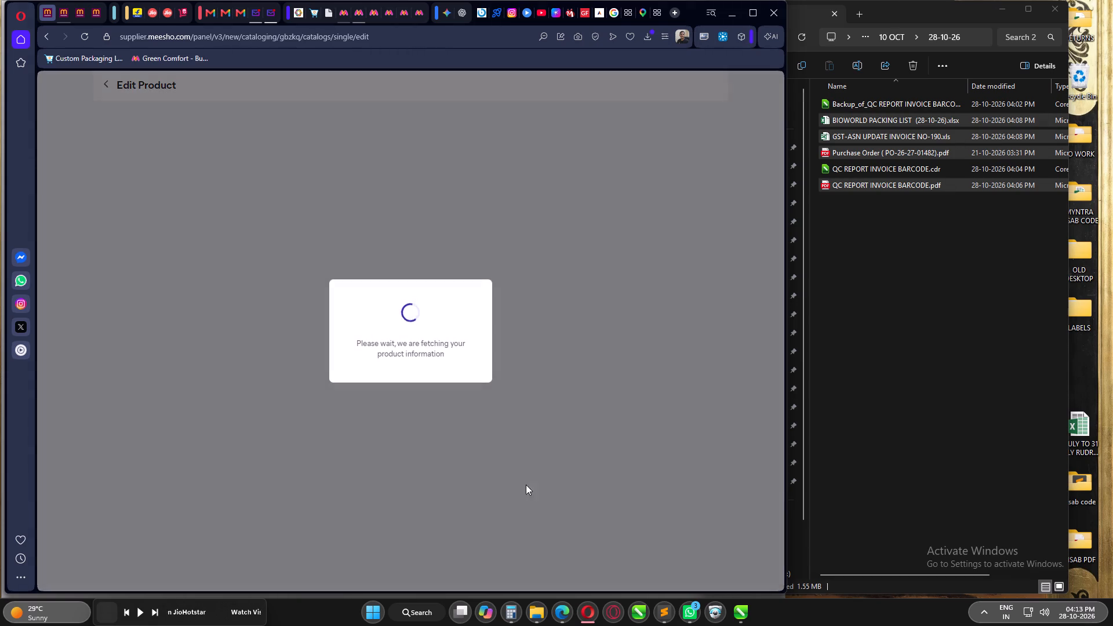
{"action": "left_click", "coordinate": [412, 459]}
{"action": "key", "text": "2"}
{"action": "key", "text": "0"}
{"action": "left_click", "coordinate": [669, 573]}
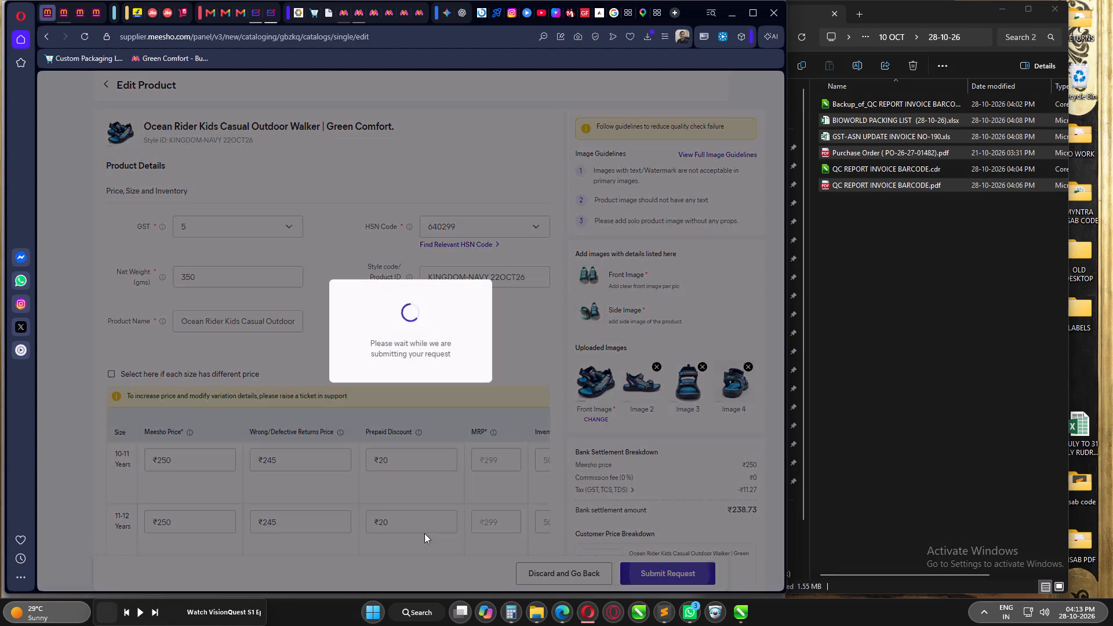
In Stylo Kids Boys Kids Boys Sandals catalog 603588739, submit a ₹20 prepaid discount for the Aqua Blitz KINGDOM-NAVY 22OCT product.
{"action": "left_click", "coordinate": [227, 418]}
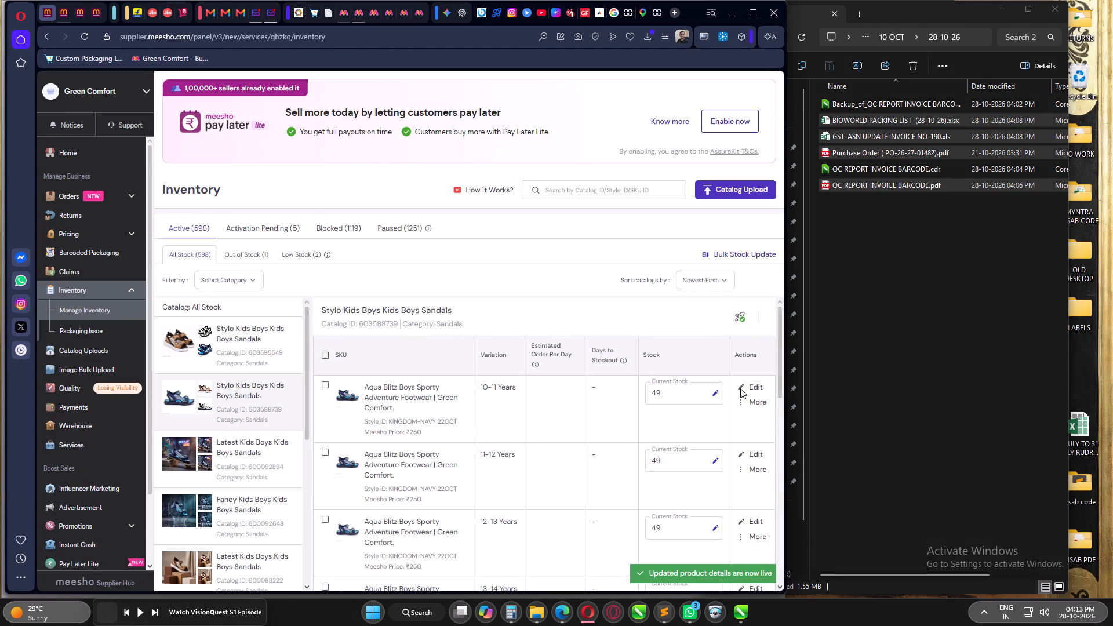
{"action": "left_click", "coordinate": [748, 387]}
{"action": "left_click", "coordinate": [421, 453]}
{"action": "key", "text": "2"}
{"action": "key", "text": "0"}
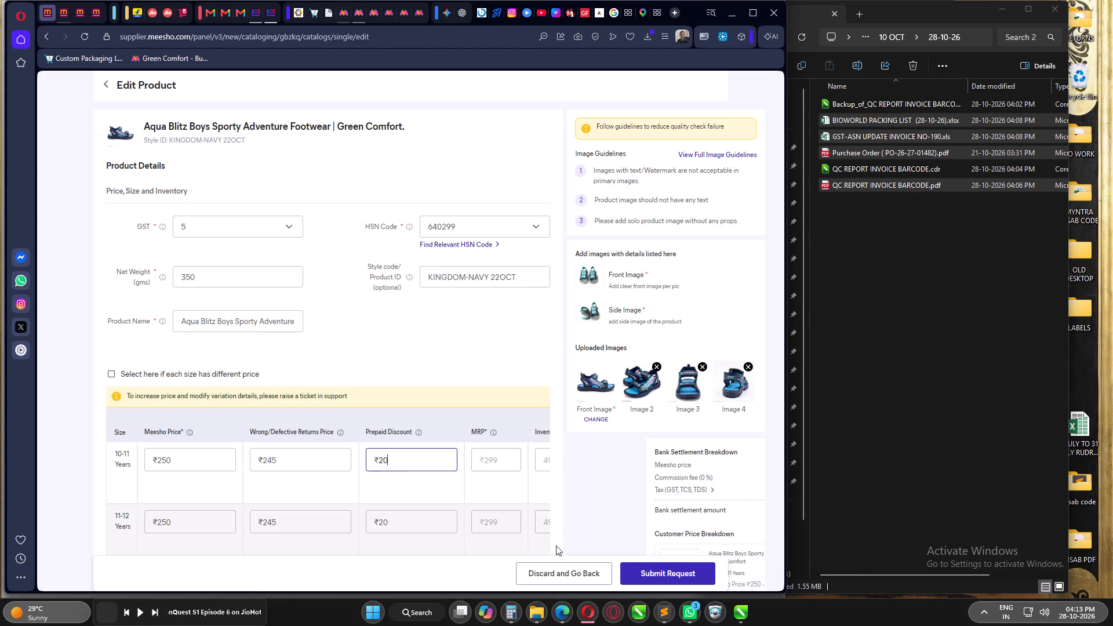
{"action": "left_click", "coordinate": [620, 552]}
{"action": "left_click", "coordinate": [656, 569]}
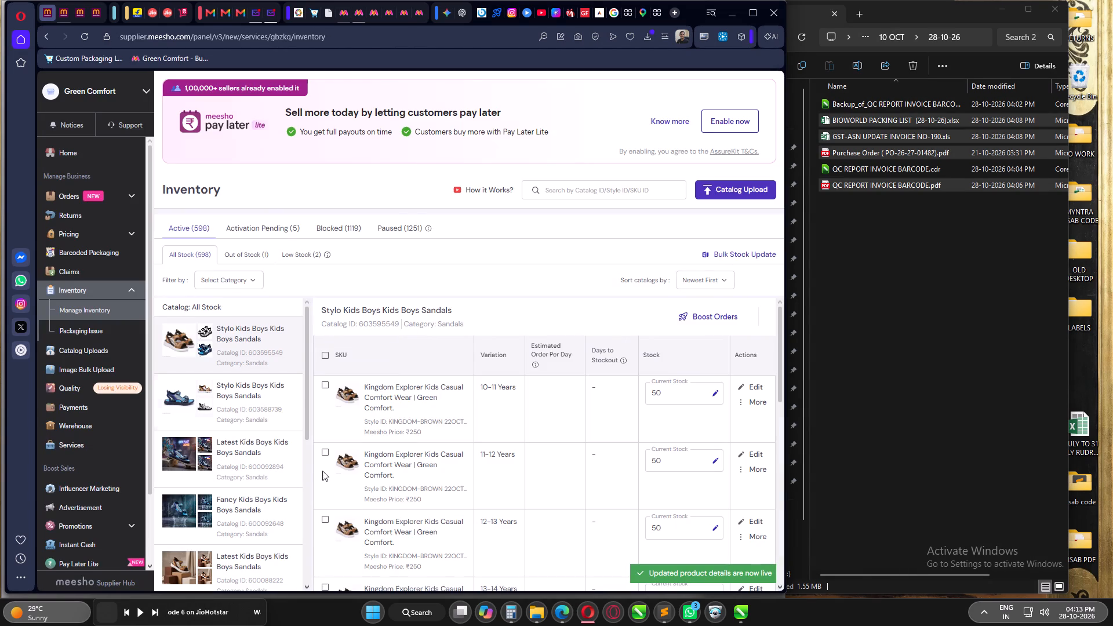
In Stylo catalog 603588739, submit a ₹20 prepaid discount for the Urban Stride KINGDOM-BLACK 22OCT product.
{"action": "left_click", "coordinate": [274, 436]}
{"action": "left_click", "coordinate": [272, 411]}
{"action": "scroll", "coordinate": [403, 513], "scroll_direction": "down", "scroll_amount": 14}
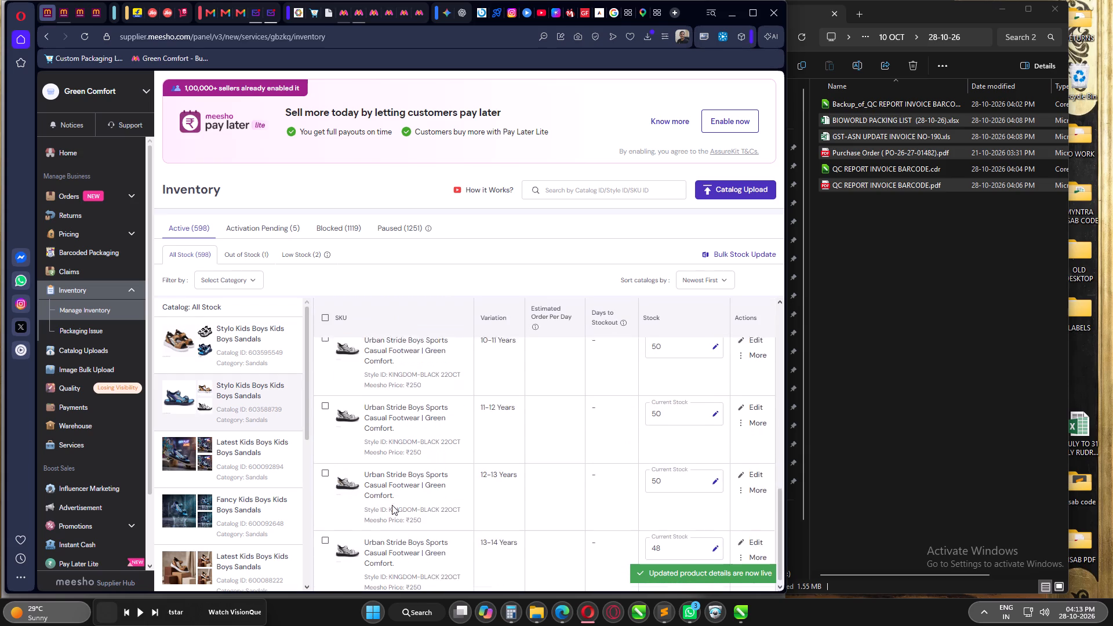
{"action": "left_click", "coordinate": [755, 399]}
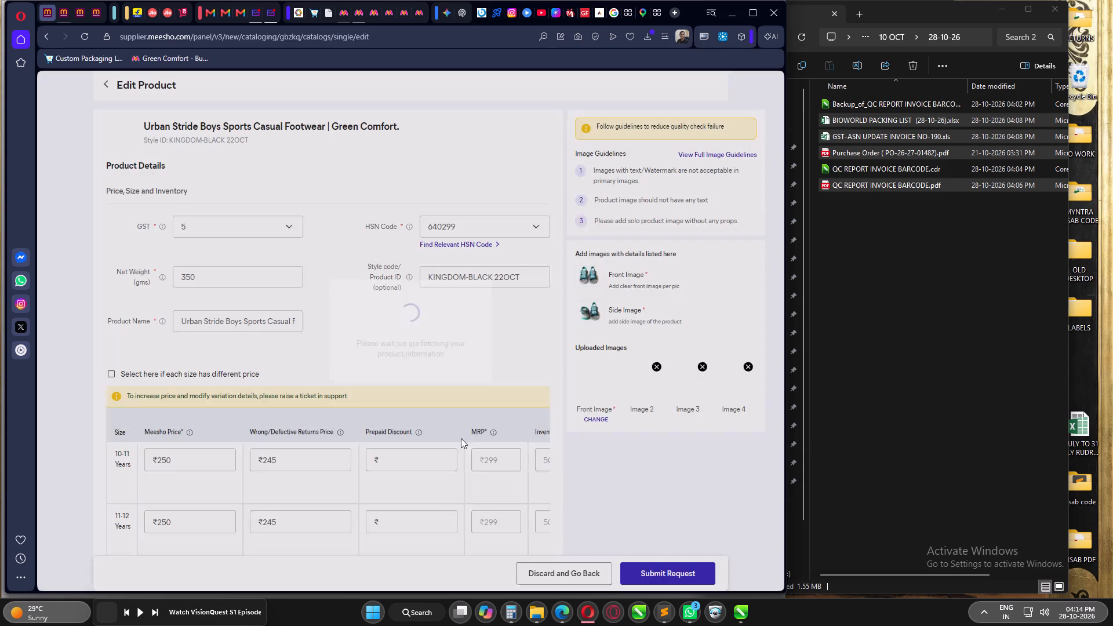
{"action": "left_click", "coordinate": [412, 465]}
{"action": "key", "text": "2"}
{"action": "key", "text": "0"}
{"action": "left_click", "coordinate": [656, 561]}
{"action": "left_click", "coordinate": [668, 568]}
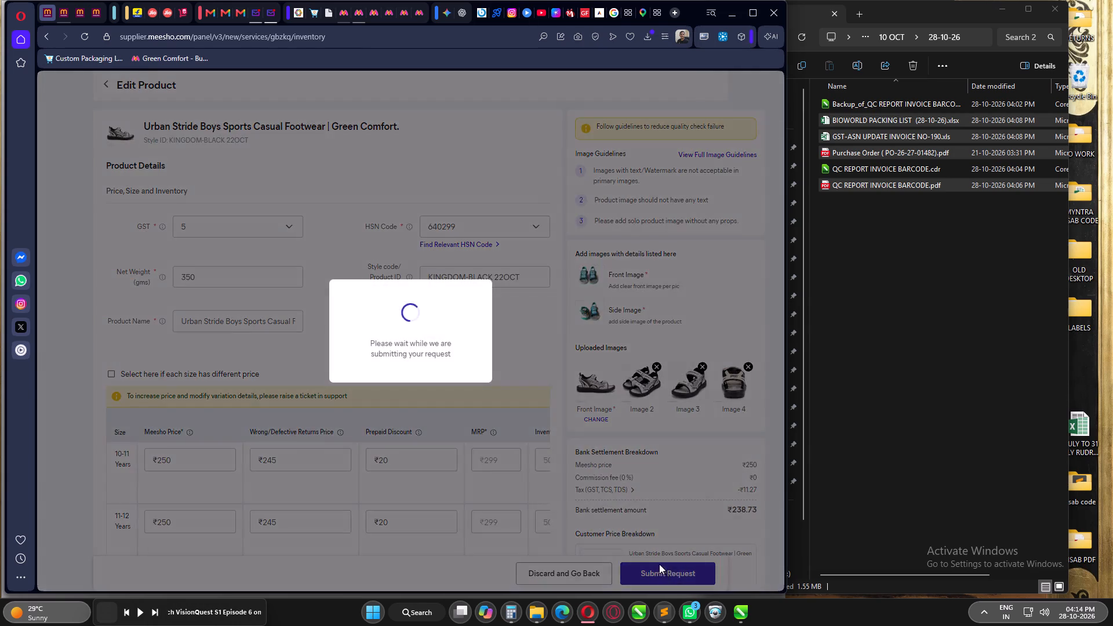
In Stylo catalog 603588739, submit a ₹20 prepaid discount for the BigRize Boys Sporty Velcro KINGDOM-BROWN 22OCT product.
{"action": "left_click", "coordinate": [249, 392]}
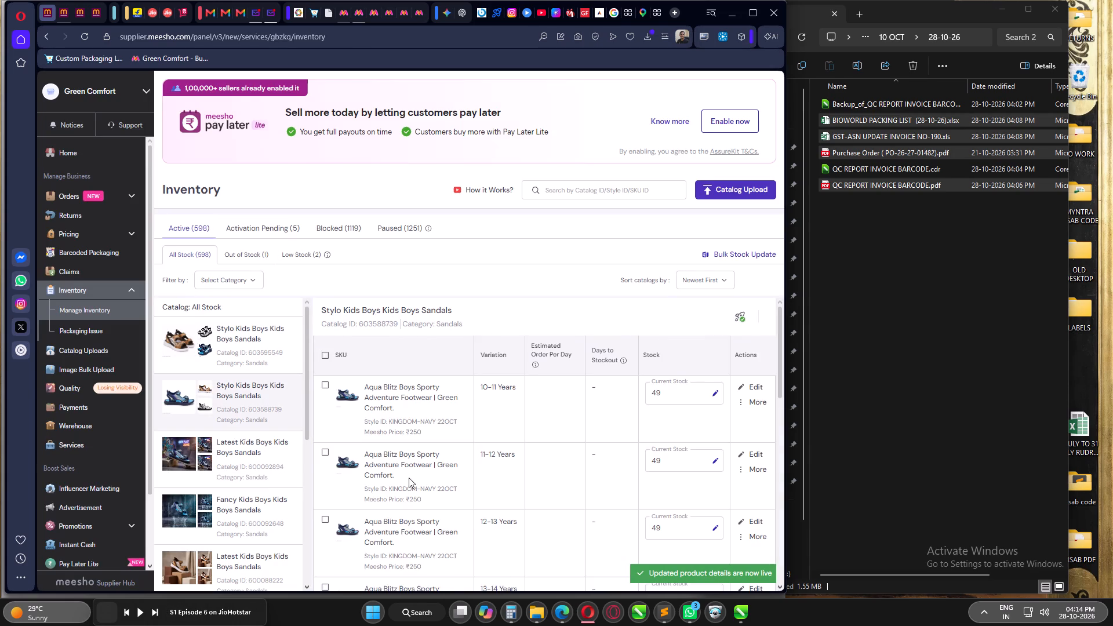
{"action": "scroll", "coordinate": [409, 478], "scroll_direction": "down", "scroll_amount": 8}
{"action": "left_click", "coordinate": [754, 396]}
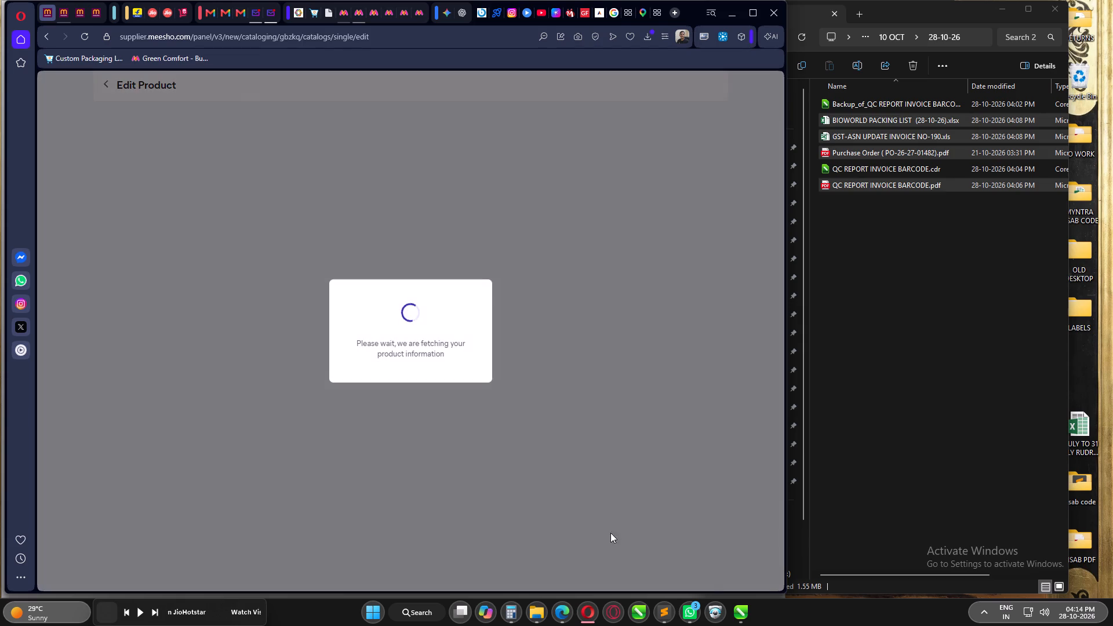
{"action": "left_click", "coordinate": [422, 461]}
{"action": "key", "text": "2"}
{"action": "key", "text": "0"}
{"action": "left_click", "coordinate": [713, 576]}
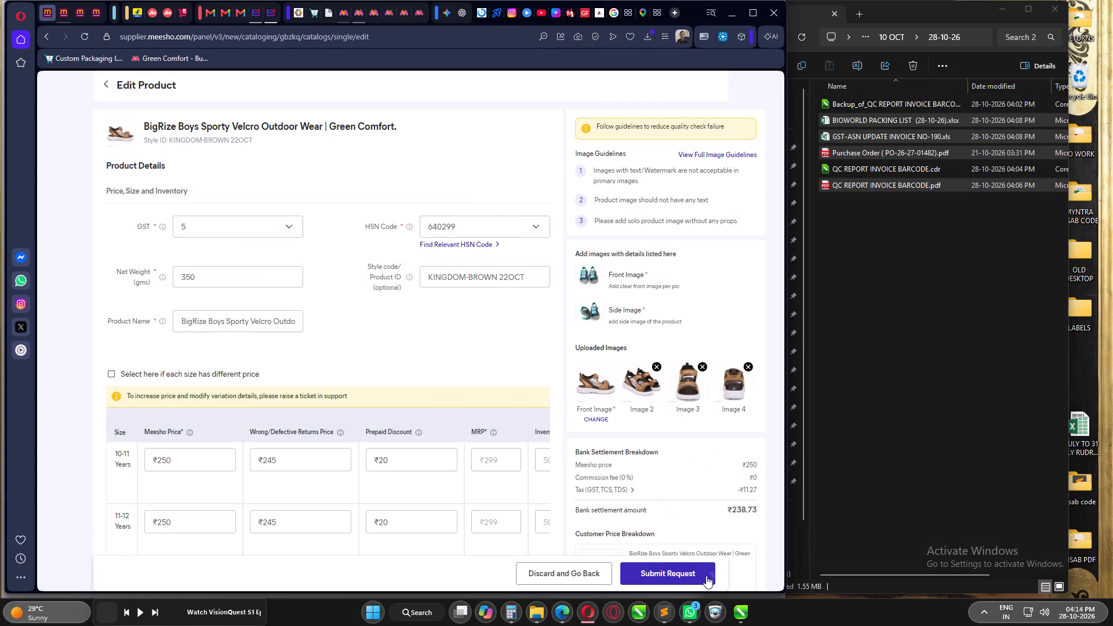
{"action": "left_click", "coordinate": [672, 574]}
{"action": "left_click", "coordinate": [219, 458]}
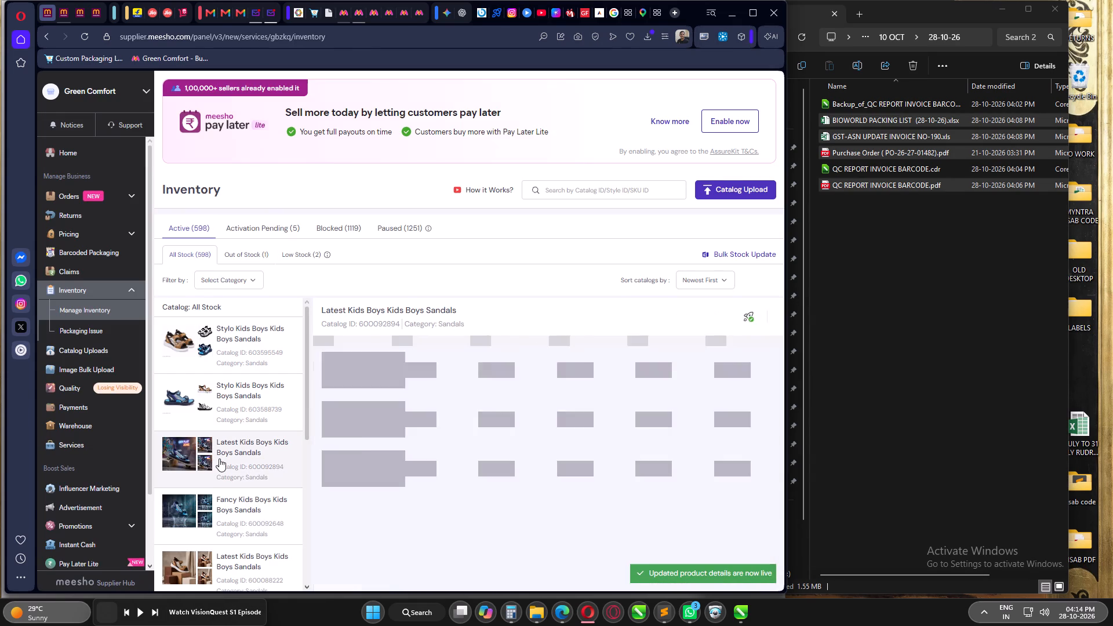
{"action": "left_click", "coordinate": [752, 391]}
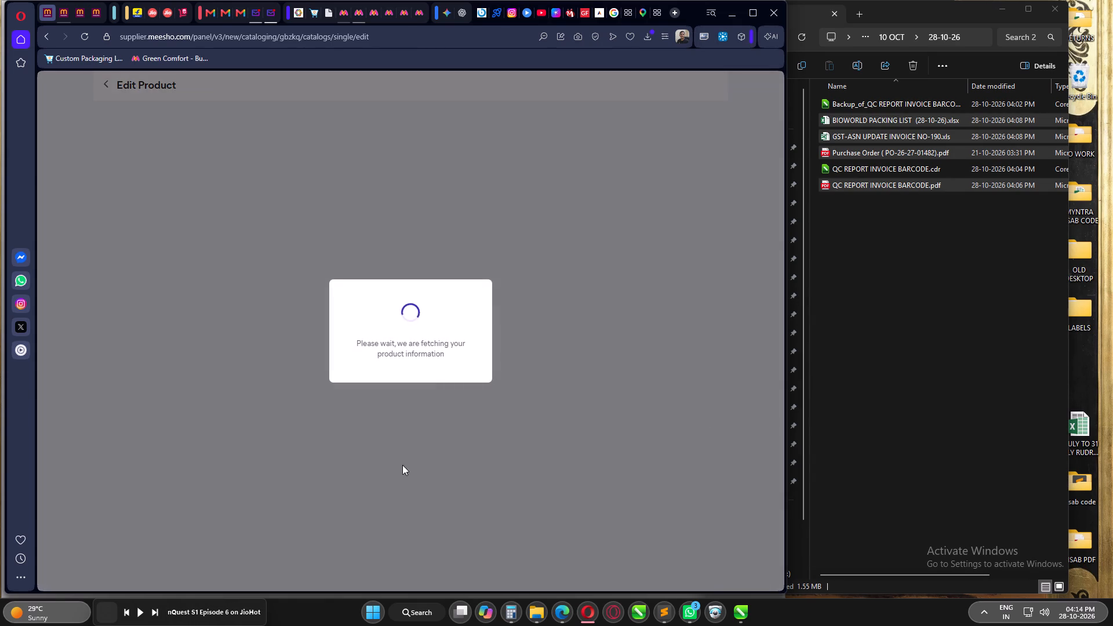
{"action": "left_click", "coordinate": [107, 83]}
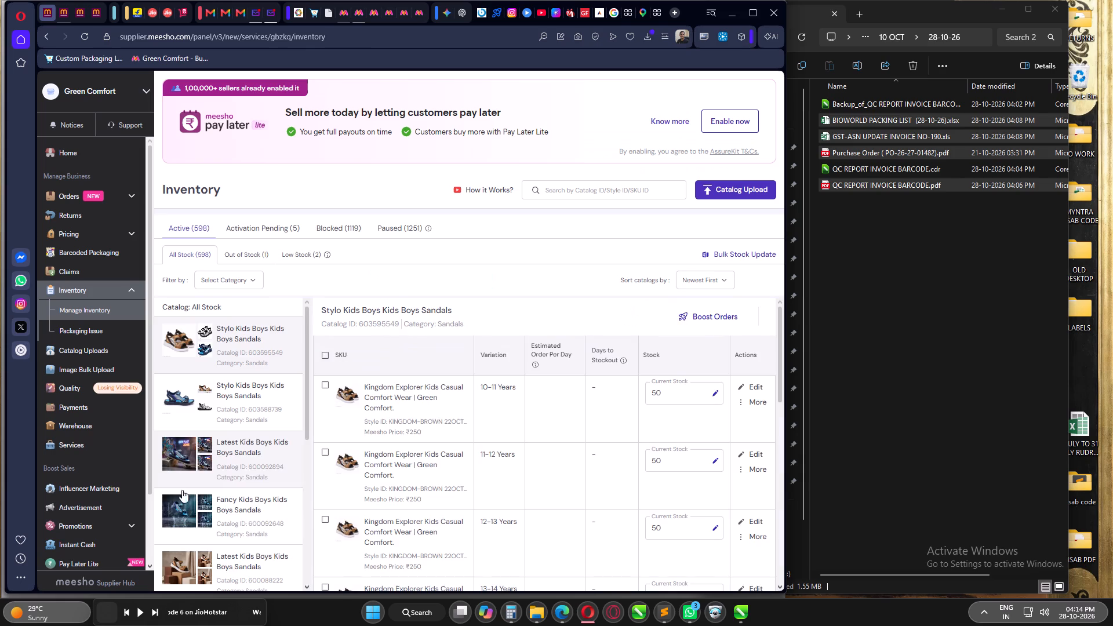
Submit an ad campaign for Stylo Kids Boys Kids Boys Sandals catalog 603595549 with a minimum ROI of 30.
{"action": "left_click", "coordinate": [207, 395]}
{"action": "left_click", "coordinate": [216, 355]}
{"action": "left_click", "coordinate": [714, 315]}
{"action": "left_click_drag", "start_coordinate": [522, 290], "coordinate": [489, 289]}
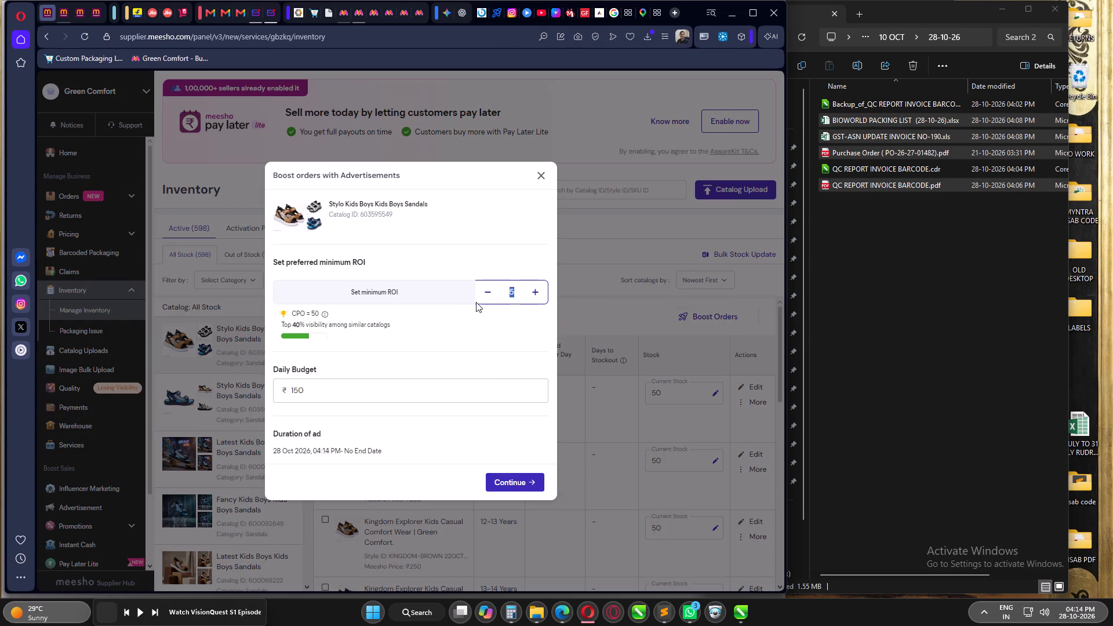
{"action": "type", "text": "30"}
{"action": "left_click", "coordinate": [522, 477]}
{"action": "left_click", "coordinate": [491, 464]}
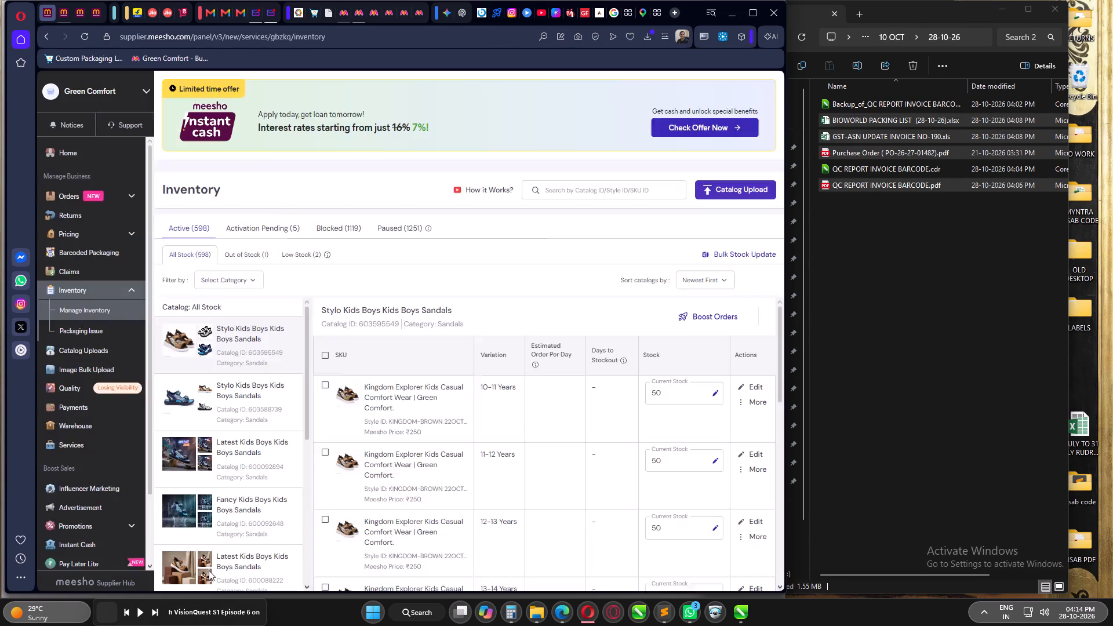
{"action": "left_click", "coordinate": [459, 394]}
{"action": "left_click", "coordinate": [450, 399]}
Look through the newest sandal catalogs on inventory pages 1 and 2 for ones that can still be boosted.
{"action": "scroll", "coordinate": [238, 509], "scroll_direction": "down", "scroll_amount": 2}
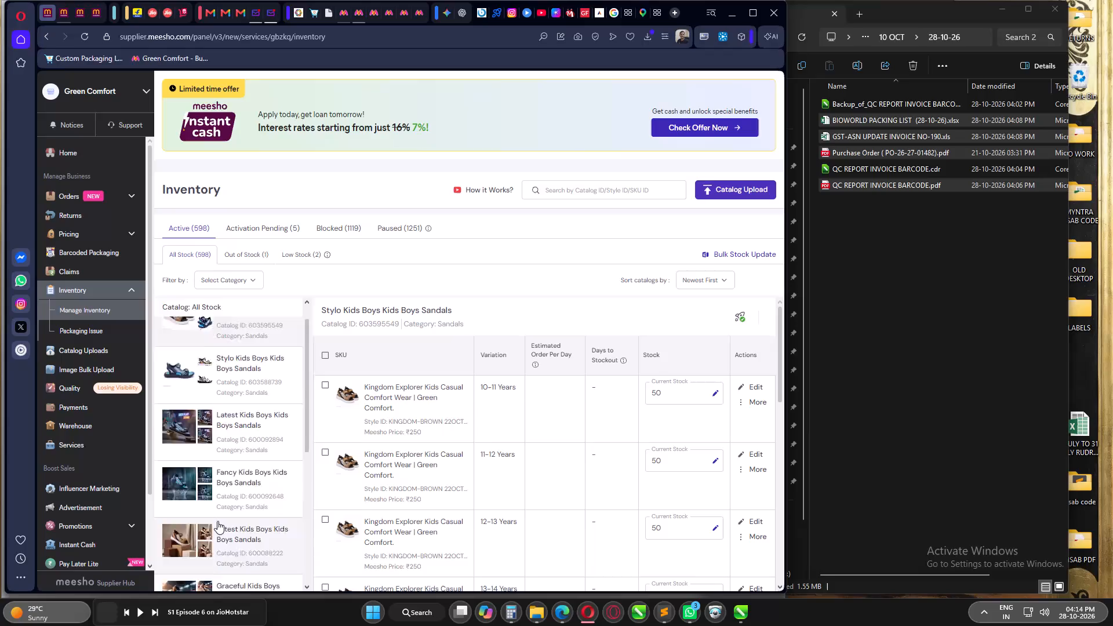
{"action": "scroll", "coordinate": [217, 521], "scroll_direction": "down", "scroll_amount": 11}
{"action": "left_click", "coordinate": [210, 585]}
{"action": "scroll", "coordinate": [219, 536], "scroll_direction": "down", "scroll_amount": 15}
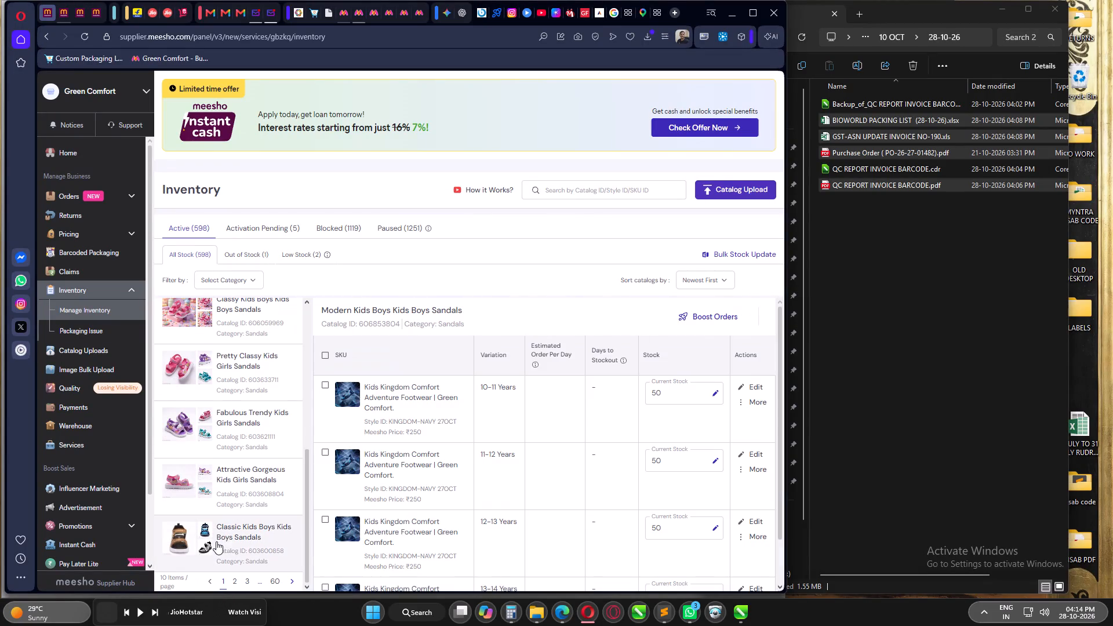
{"action": "left_click", "coordinate": [216, 541]}
{"action": "left_click", "coordinate": [288, 491]}
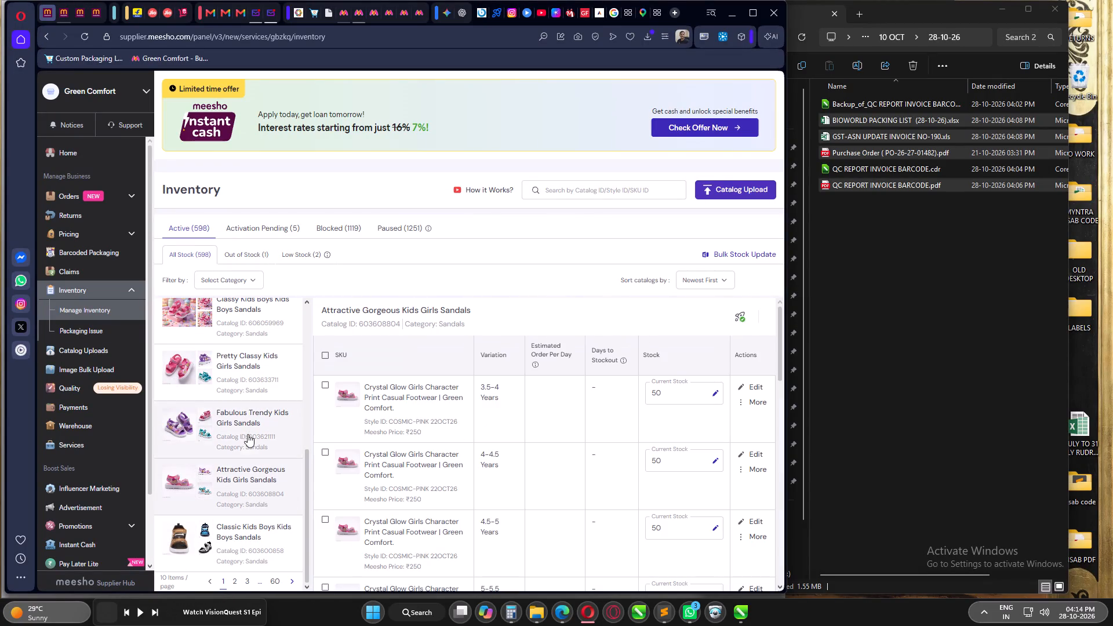
{"action": "left_click", "coordinate": [206, 437]}
{"action": "left_click", "coordinate": [234, 379]}
{"action": "left_click", "coordinate": [249, 336]}
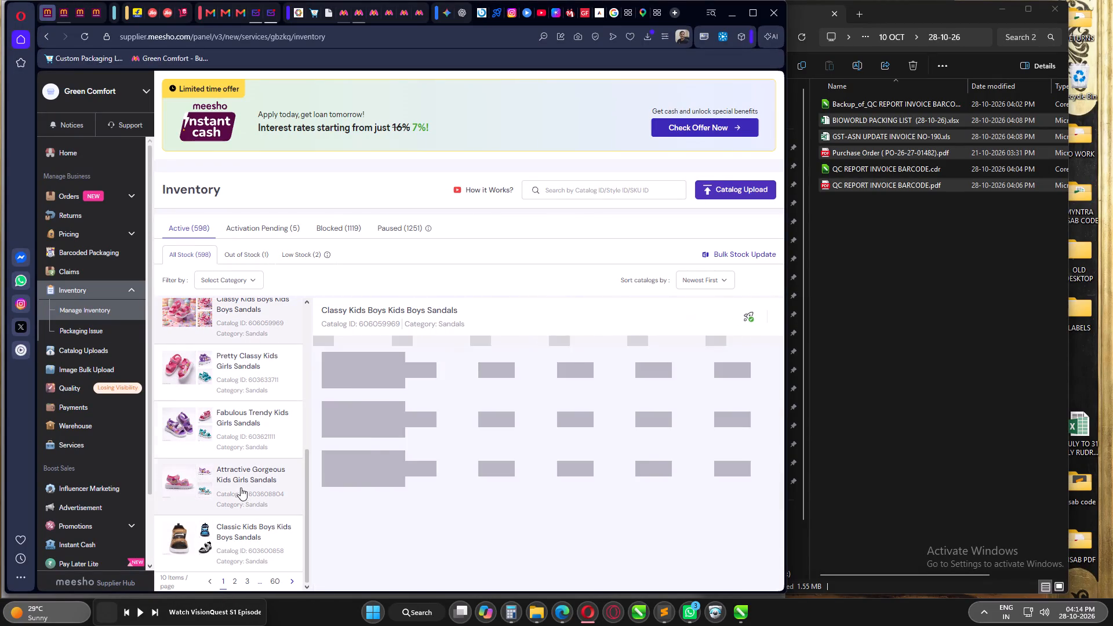
{"action": "scroll", "coordinate": [240, 489], "scroll_direction": "down", "scroll_amount": 7}
{"action": "left_click", "coordinate": [233, 583]}
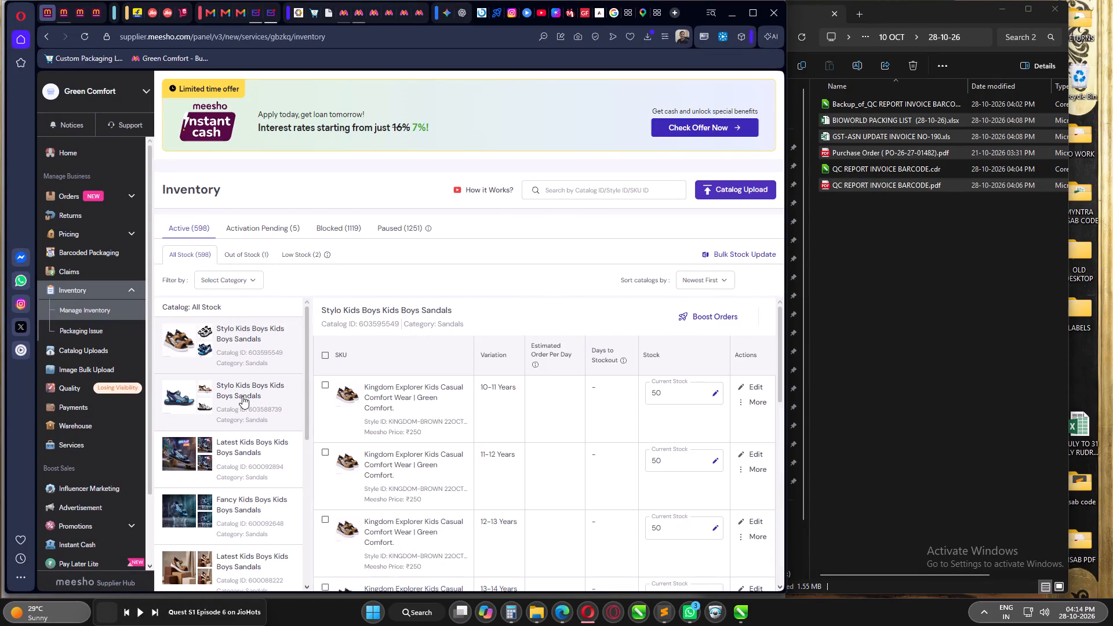
{"action": "left_click", "coordinate": [242, 396]}
{"action": "left_click", "coordinate": [242, 352]}
{"action": "left_click", "coordinate": [246, 447]}
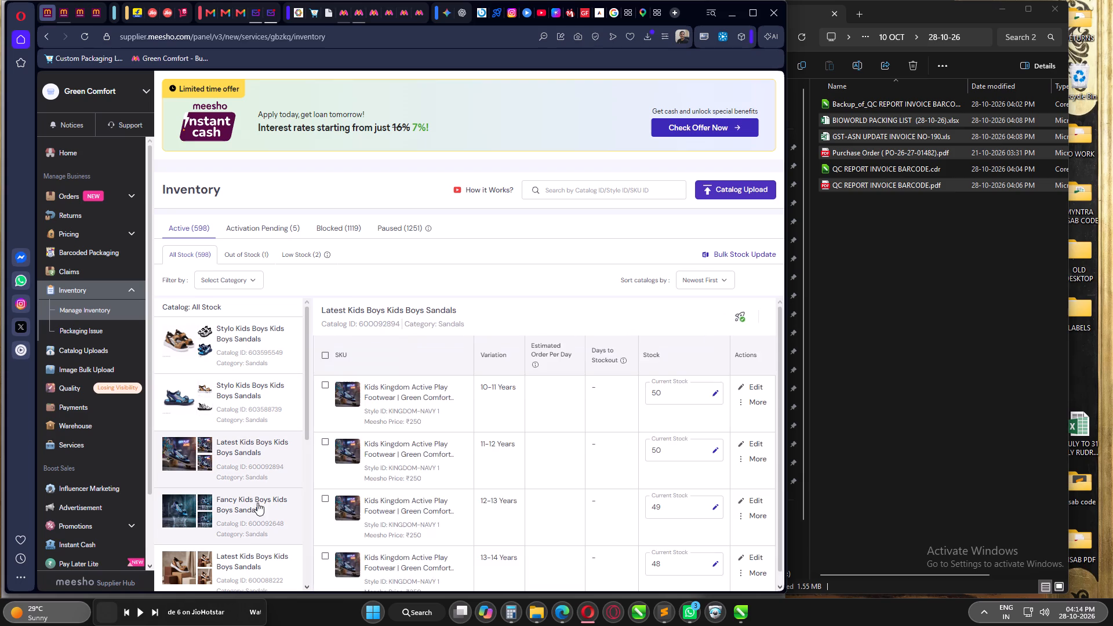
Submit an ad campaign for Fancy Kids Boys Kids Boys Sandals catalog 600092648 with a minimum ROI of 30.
{"action": "left_click", "coordinate": [249, 527]}
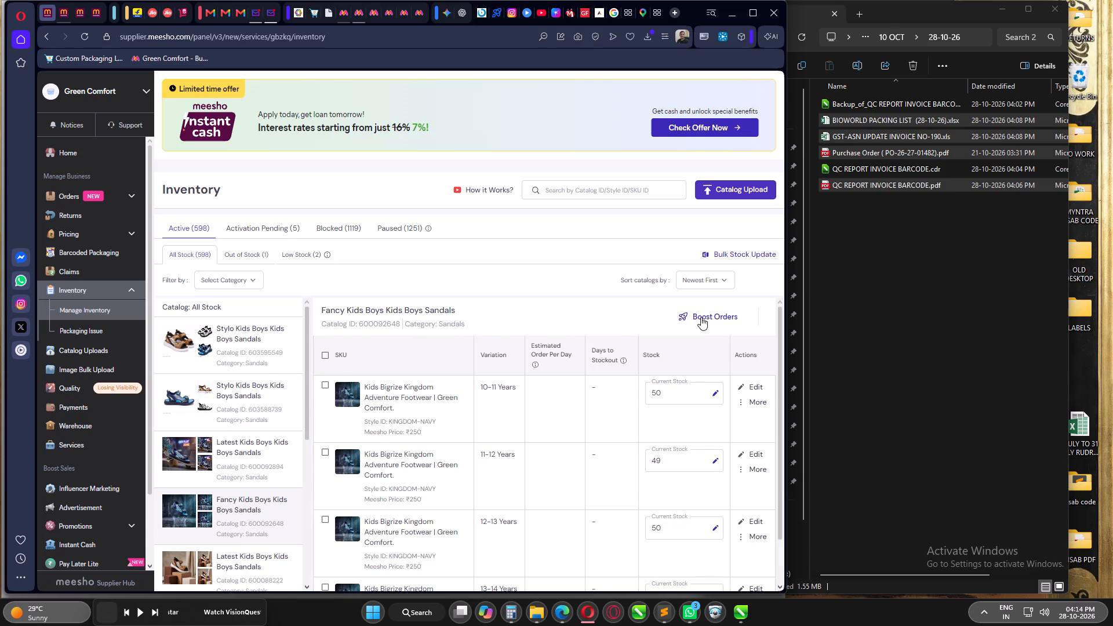
{"action": "left_click", "coordinate": [701, 317]}
{"action": "left_click_drag", "start_coordinate": [520, 294], "coordinate": [498, 296]}
{"action": "key", "text": "0"}
{"action": "key", "text": "3"}
{"action": "key", "text": "0"}
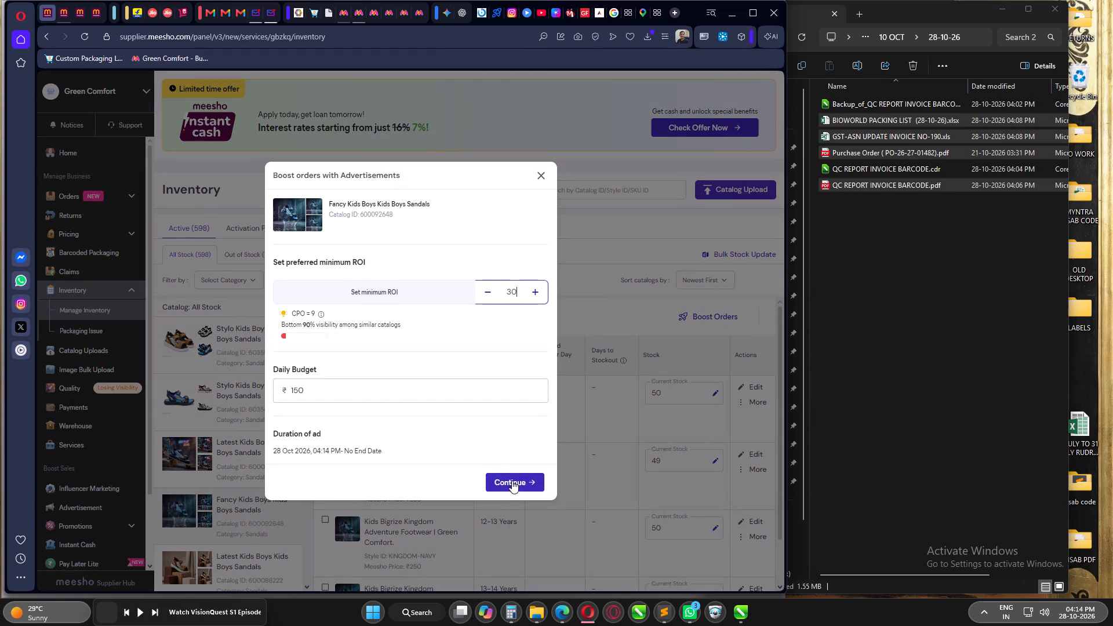
{"action": "left_click", "coordinate": [512, 481]}
{"action": "left_click", "coordinate": [491, 462]}
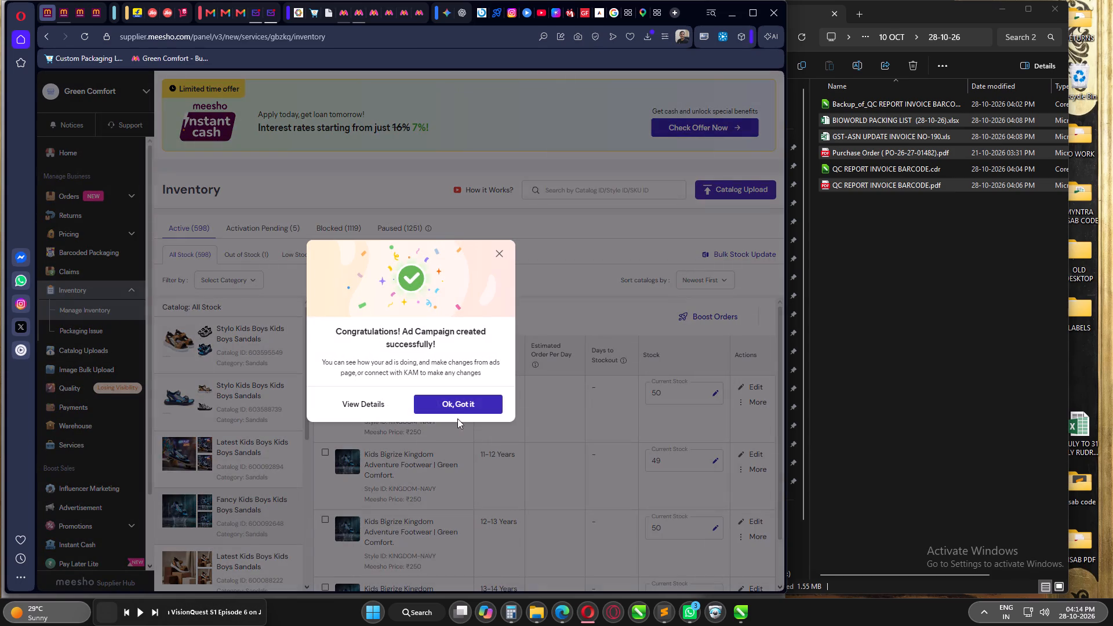
{"action": "left_click", "coordinate": [467, 410]}
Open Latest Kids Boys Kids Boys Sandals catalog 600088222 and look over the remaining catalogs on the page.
{"action": "scroll", "coordinate": [221, 522], "scroll_direction": "down", "scroll_amount": 2}
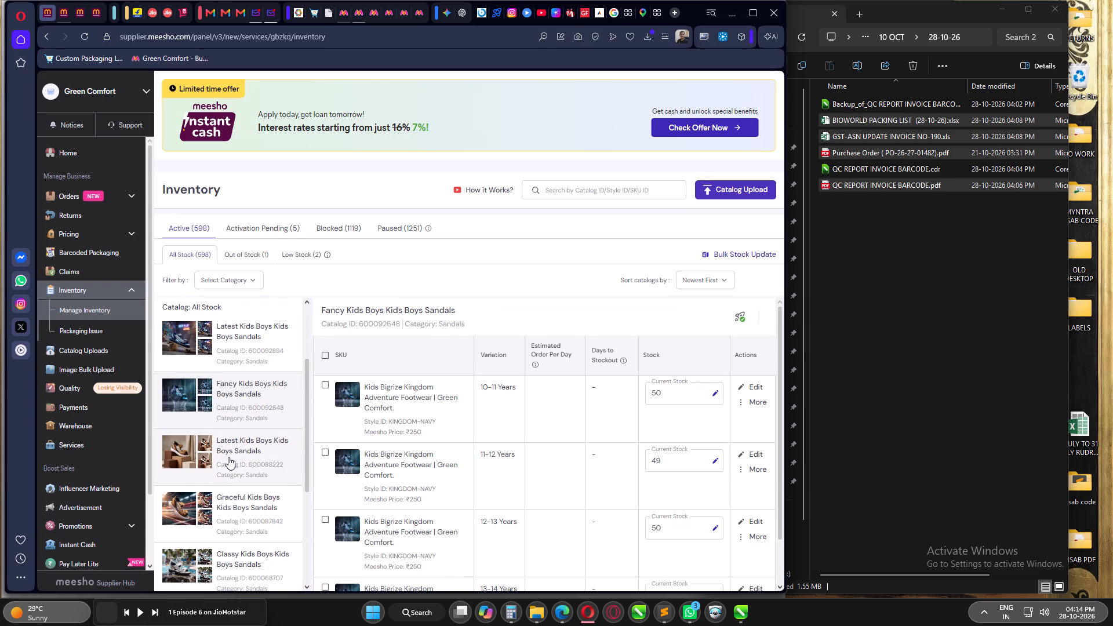
{"action": "left_click", "coordinate": [230, 467]}
{"action": "scroll", "coordinate": [230, 467], "scroll_direction": "down", "scroll_amount": 5}
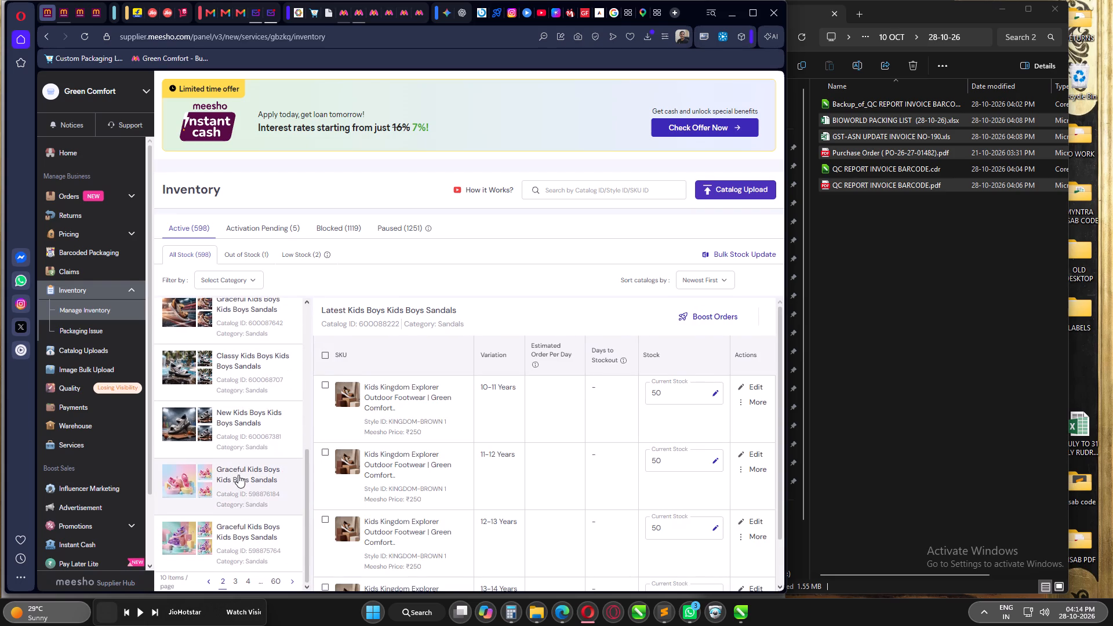
Open the live ad campaign Ad_I 22 Oct 2026 | 16:49 in a maximized window and examine its performance and catalog details.
{"action": "left_click", "coordinate": [90, 188]}
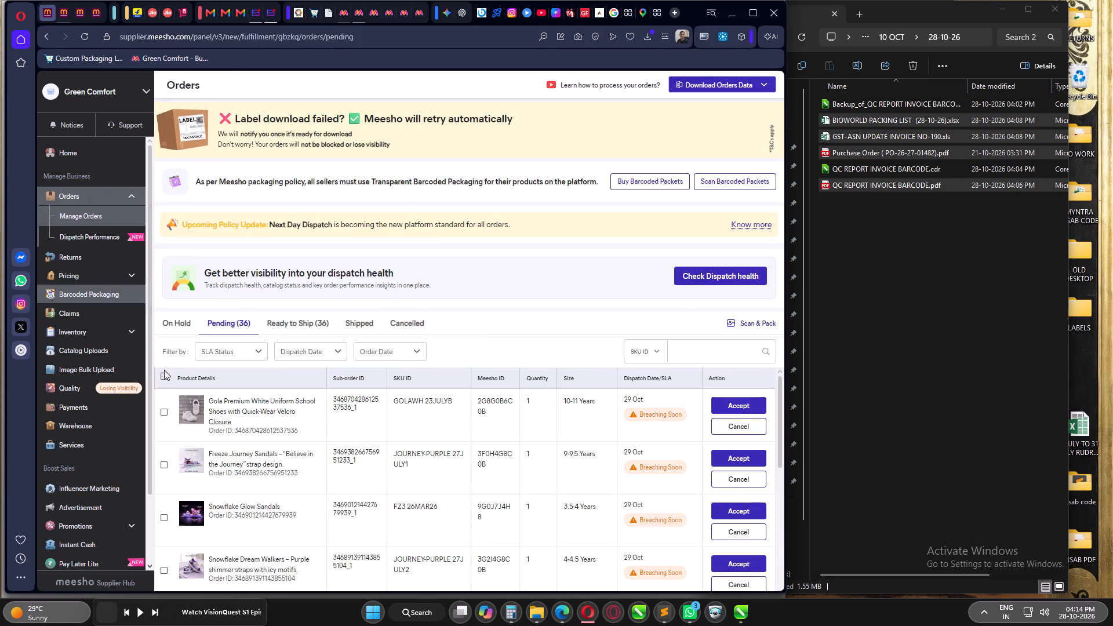
{"action": "left_click", "coordinate": [104, 505]}
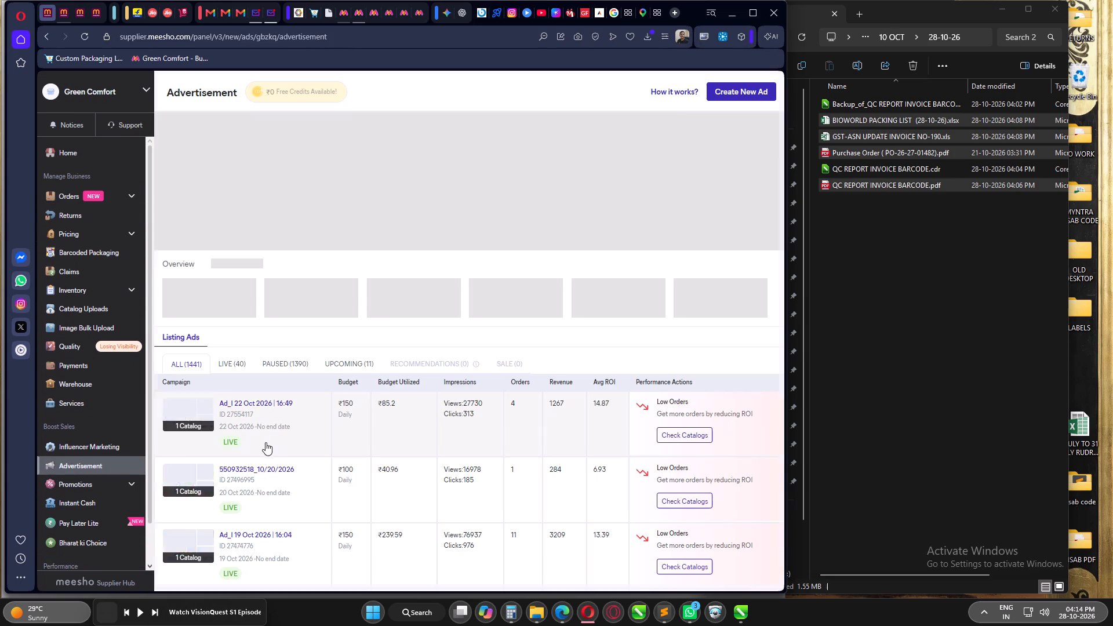
{"action": "left_click", "coordinate": [233, 362]}
{"action": "scroll", "coordinate": [279, 487], "scroll_direction": "down", "scroll_amount": 3}
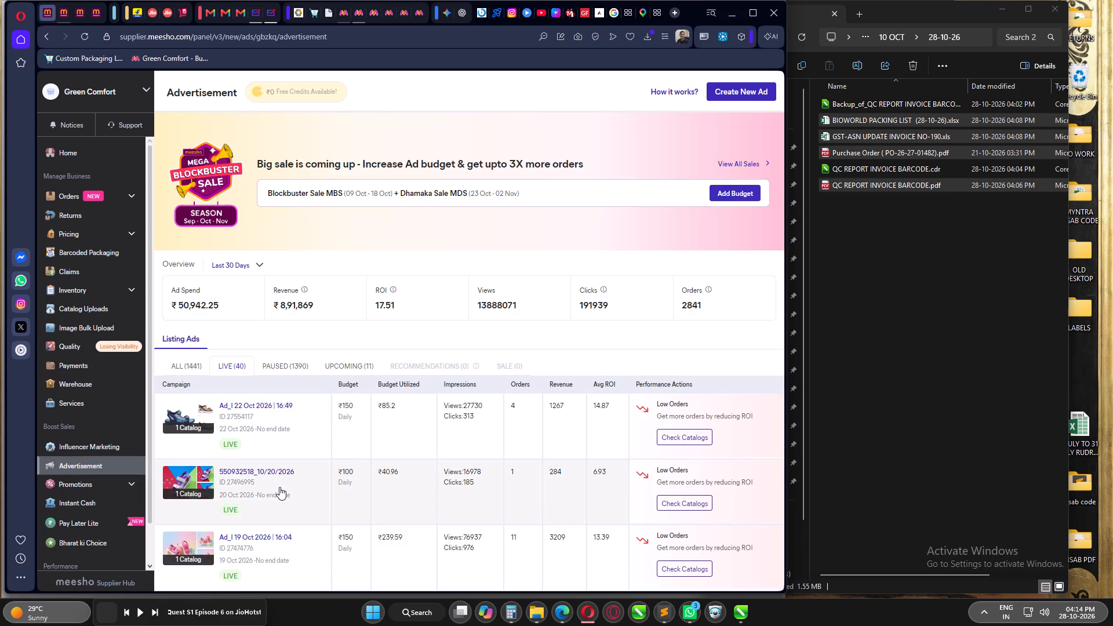
{"action": "scroll", "coordinate": [279, 487], "scroll_direction": "down", "scroll_amount": 4}
{"action": "scroll", "coordinate": [339, 481], "scroll_direction": "down", "scroll_amount": 5}
{"action": "left_click", "coordinate": [242, 417]}
{"action": "scroll", "coordinate": [404, 383], "scroll_direction": "down", "scroll_amount": 8}
{"action": "left_click", "coordinate": [752, 12]}
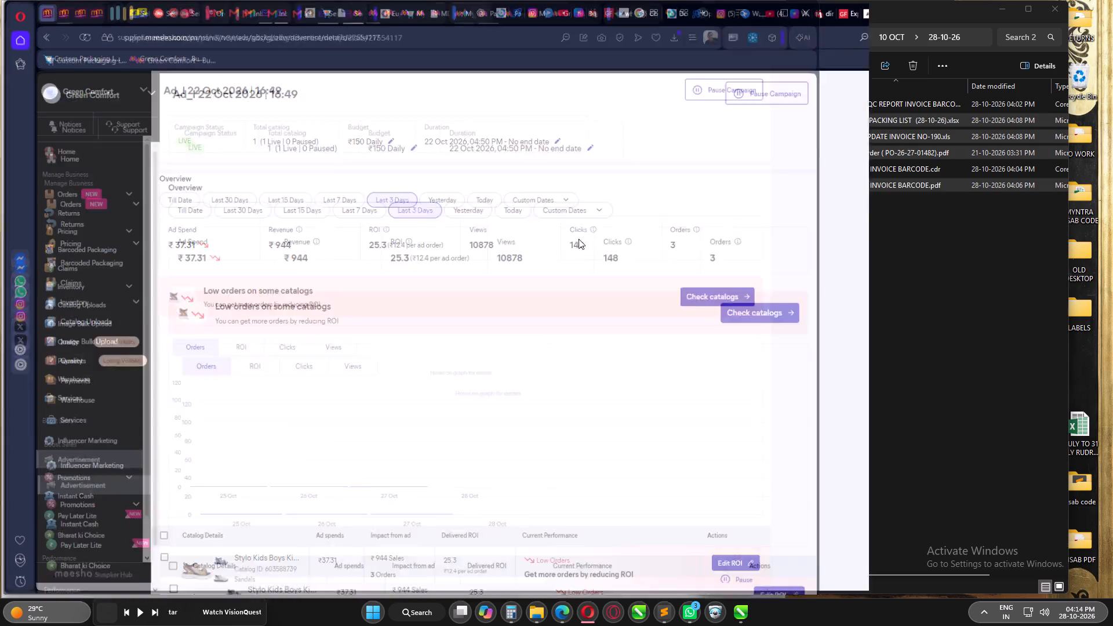
{"action": "key", "text": "F5"}
{"action": "scroll", "coordinate": [591, 439], "scroll_direction": "down", "scroll_amount": 5}
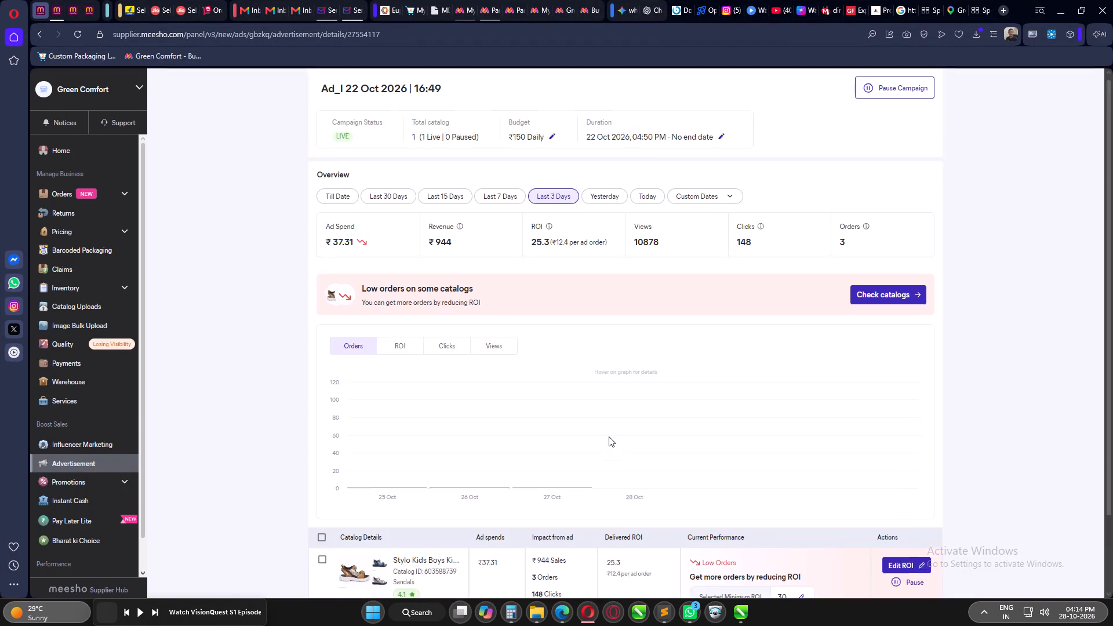
{"action": "scroll", "coordinate": [609, 436], "scroll_direction": "down", "scroll_amount": 1}
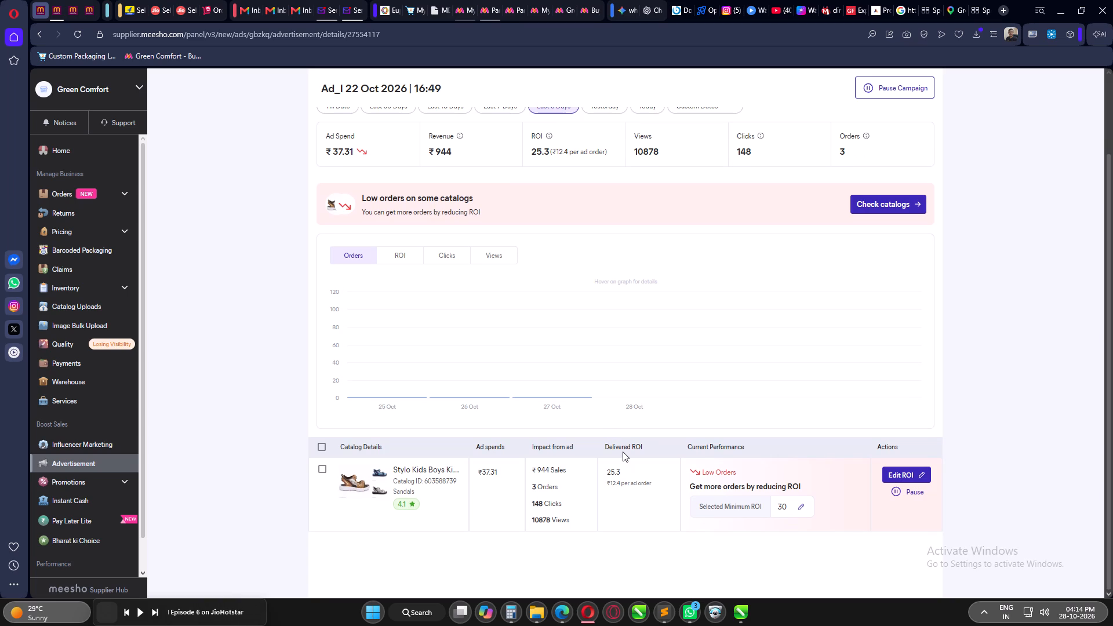
Calculate 40 divided by 3 in Calculator and close it.
{"action": "left_click", "coordinate": [515, 605]}
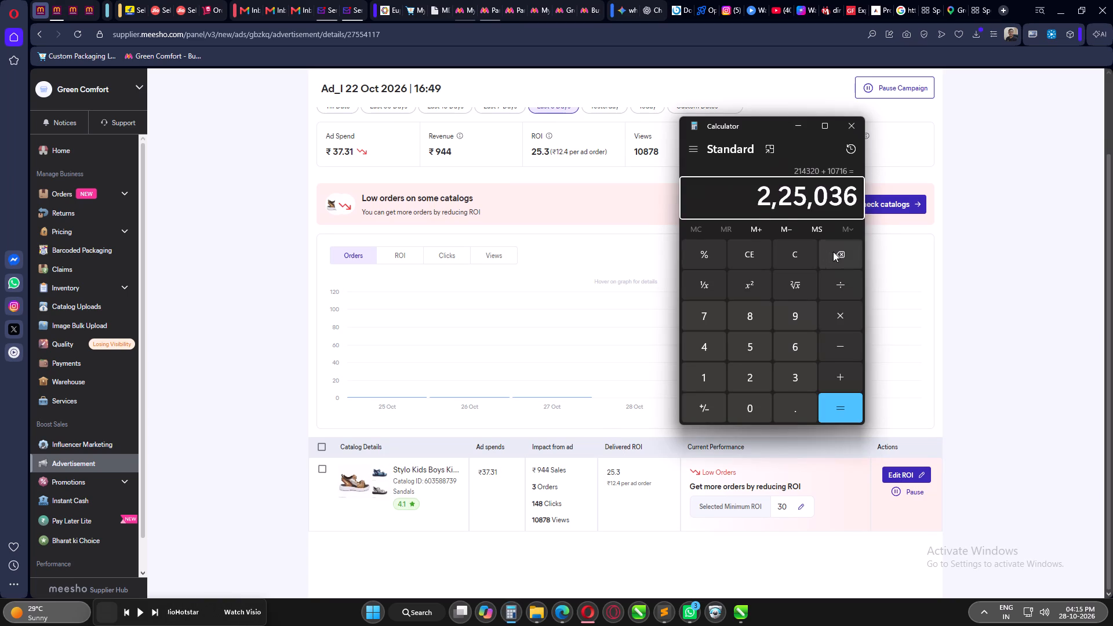
{"action": "left_click", "coordinate": [803, 257]}
{"action": "type", "text": "40*/"}
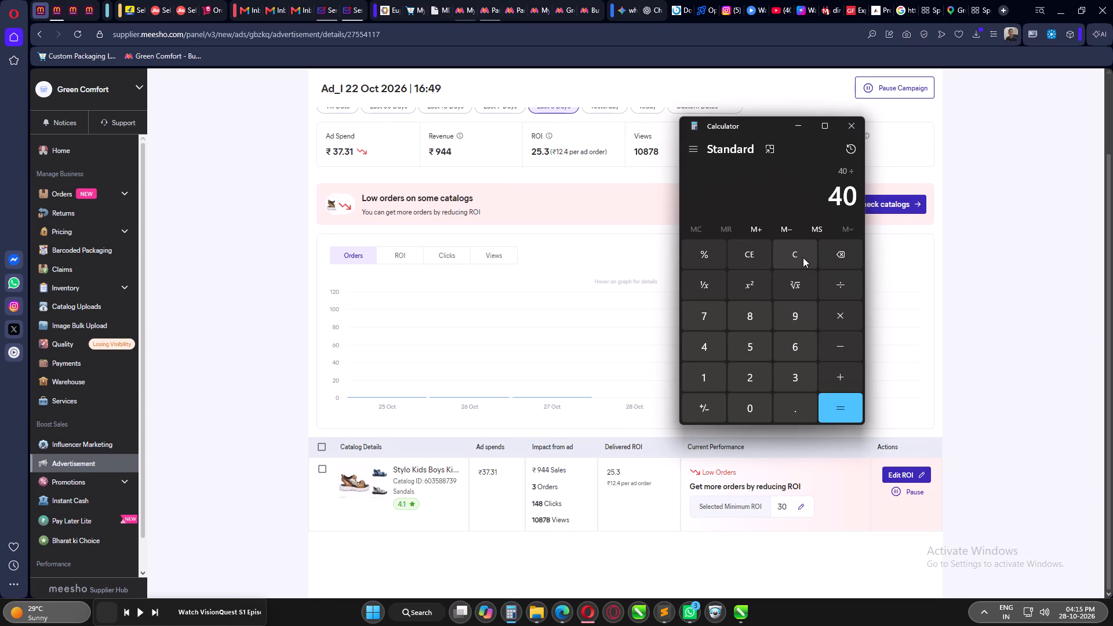
{"action": "key", "text": "3"}
{"action": "key", "text": "Return"}
{"action": "left_click", "coordinate": [852, 133]}
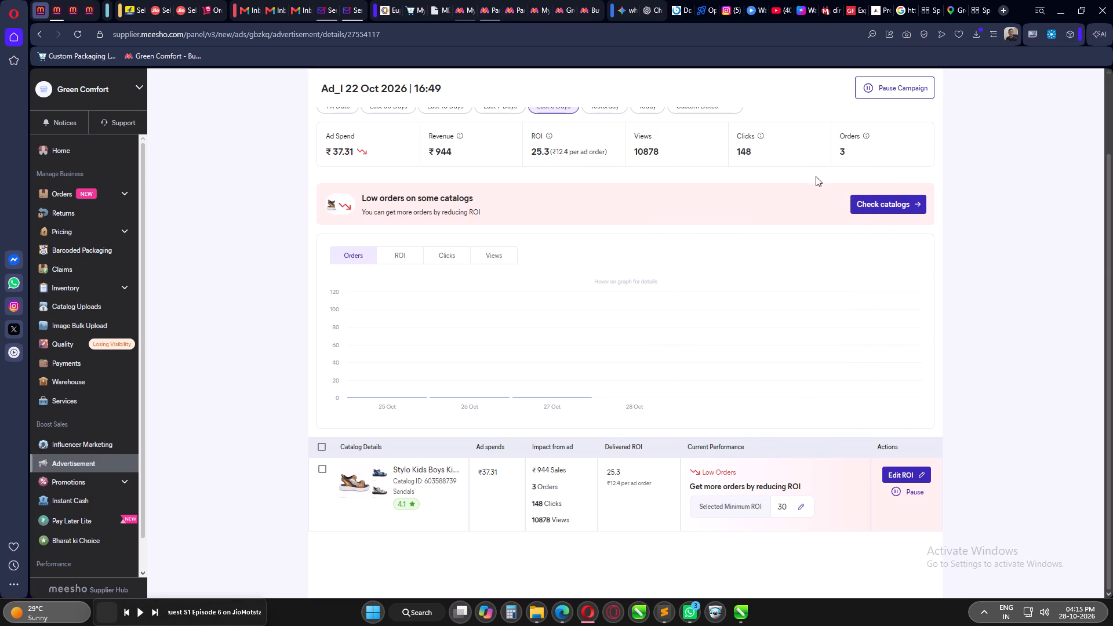
{"action": "left_click", "coordinate": [516, 608]}
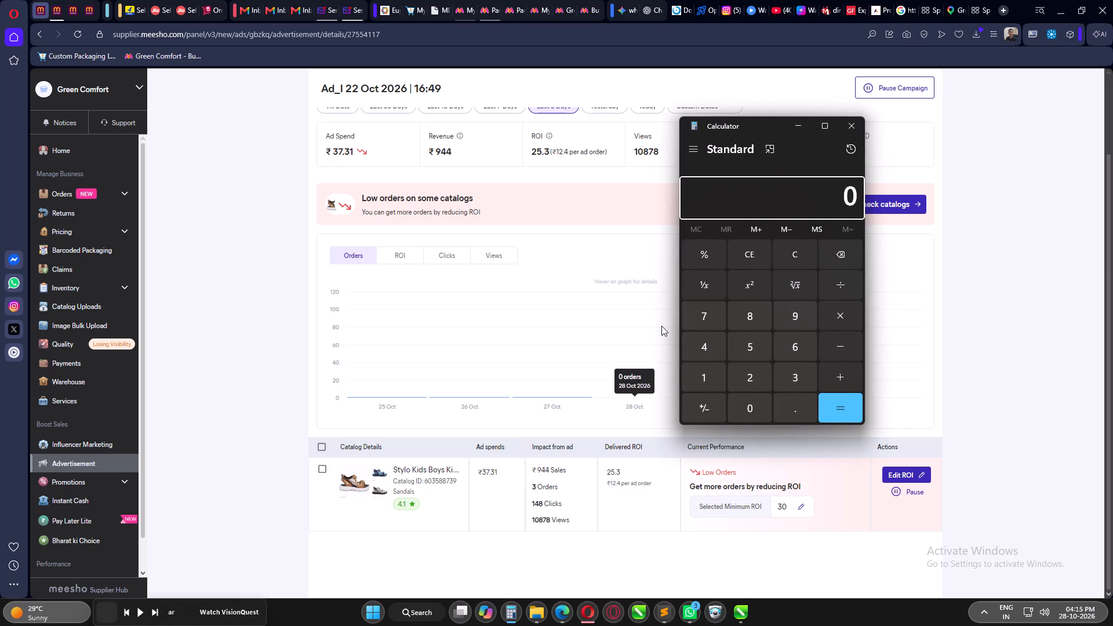
{"action": "type", "text": "40"}
{"action": "key", "text": "slash"}
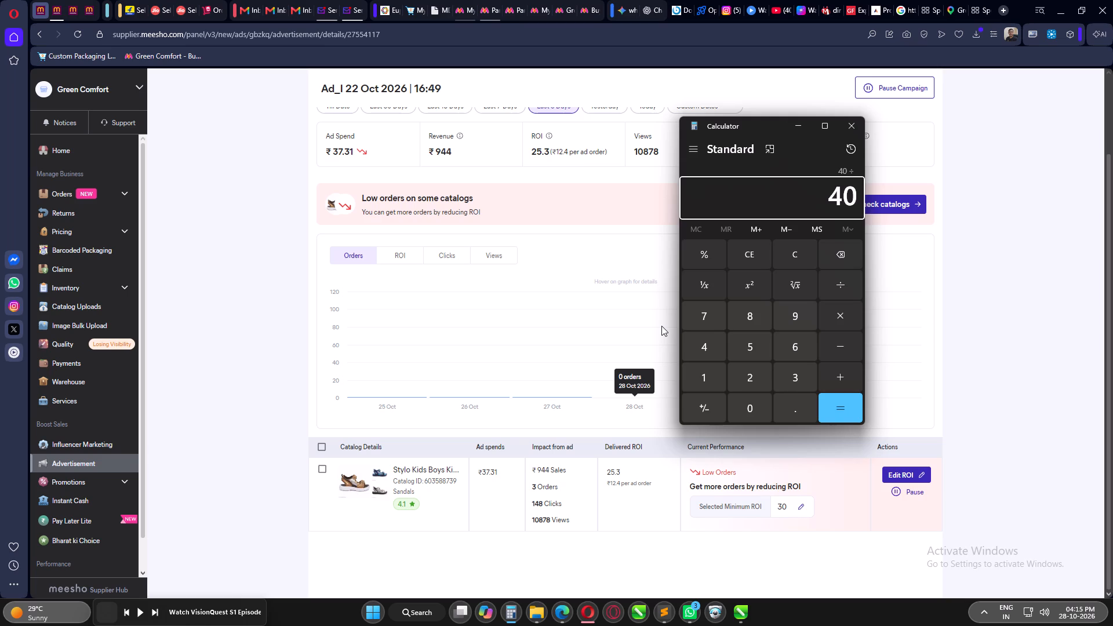
{"action": "key", "text": "3"}
{"action": "key", "text": "Return"}
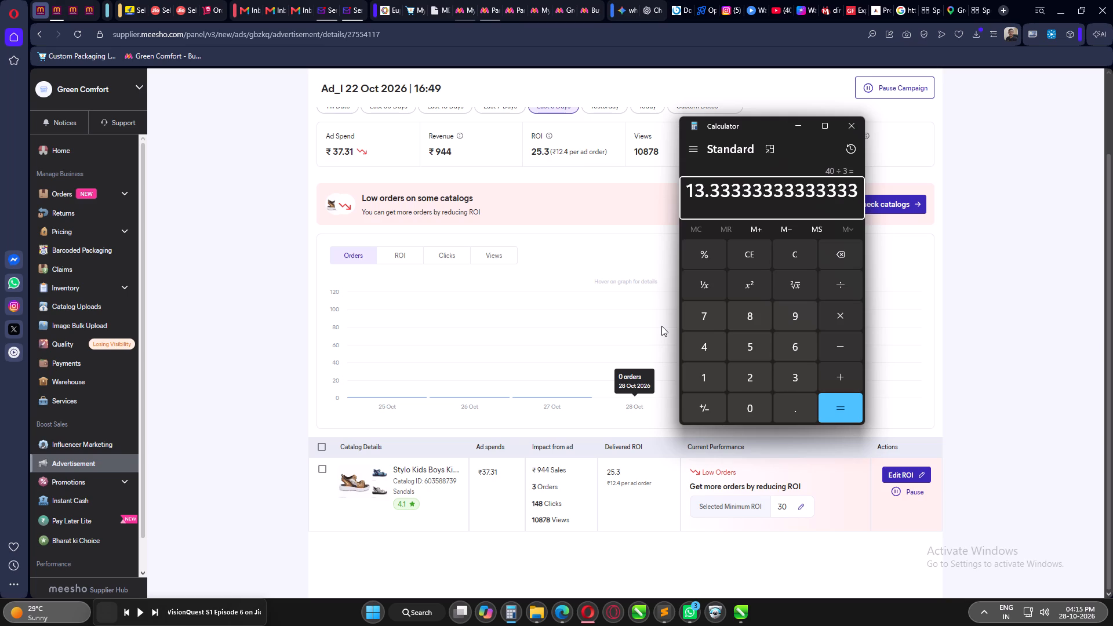
{"action": "left_click", "coordinate": [848, 129]}
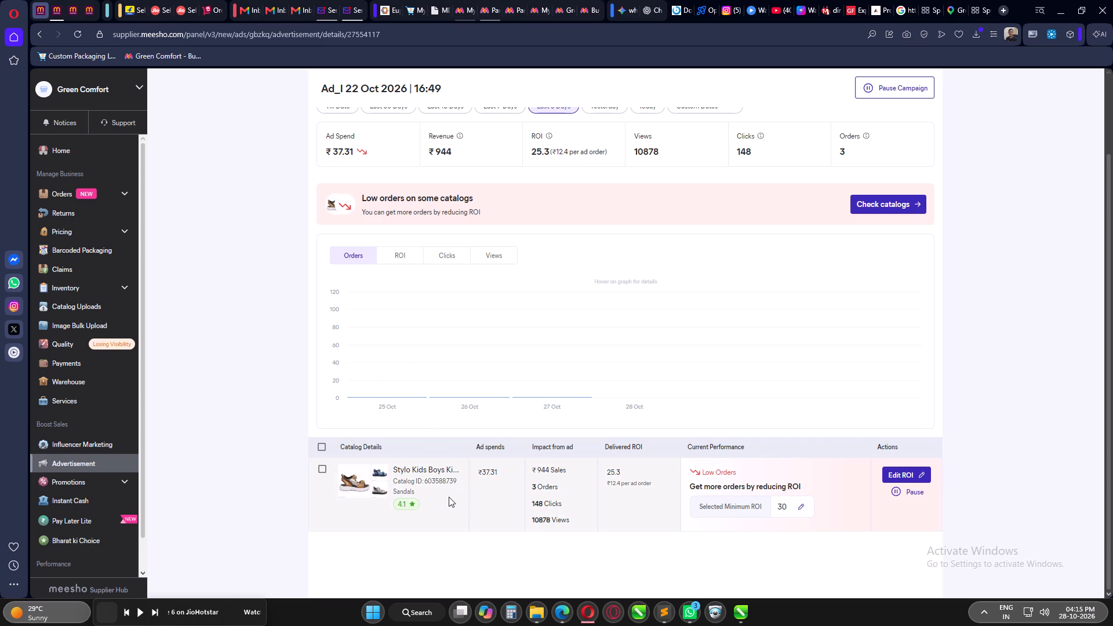
Review pending orders for Green Comfort and, in Microsoft Edge, Green Comfort shoes & Sandals, enlarging the KINGDOM-BROWN 1 product photo.
{"action": "left_click", "coordinate": [77, 192]}
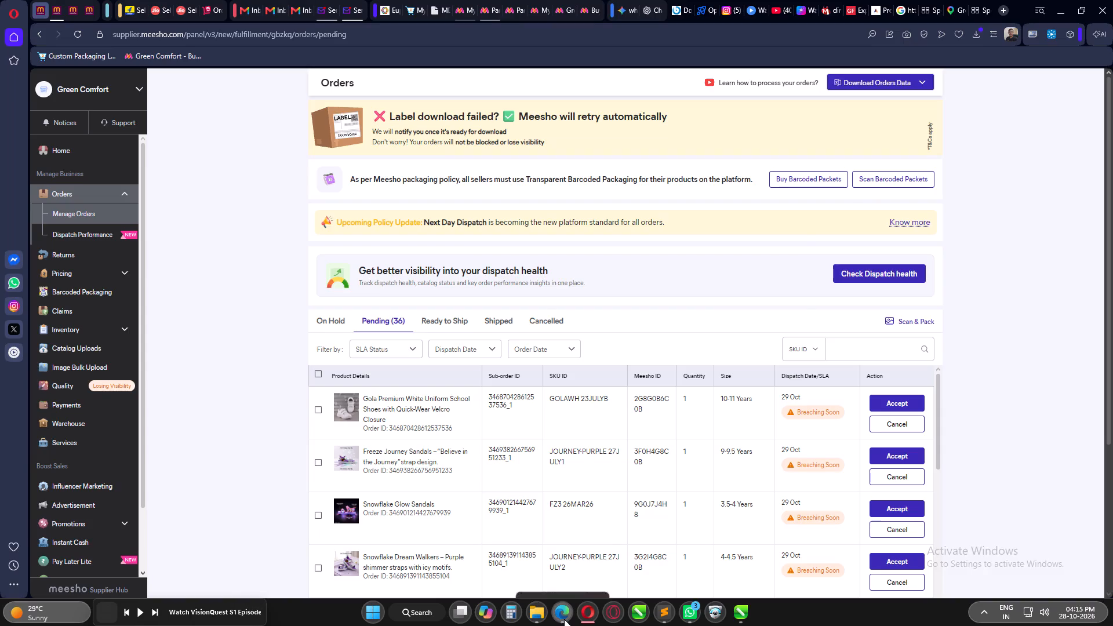
{"action": "left_click", "coordinate": [564, 619]}
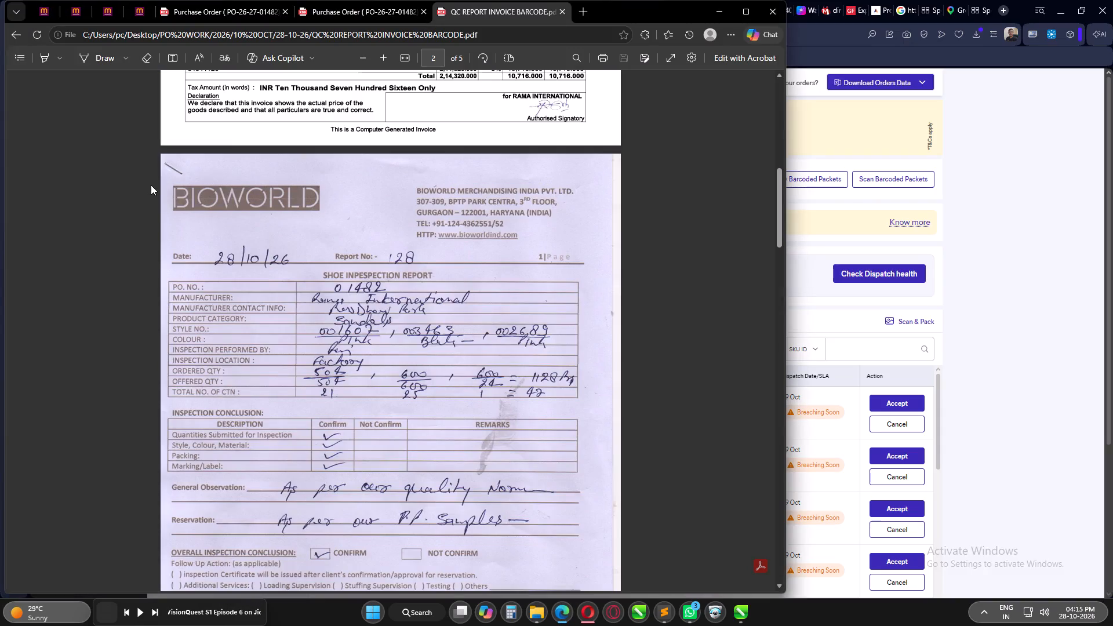
{"action": "left_click", "coordinate": [340, 9]}
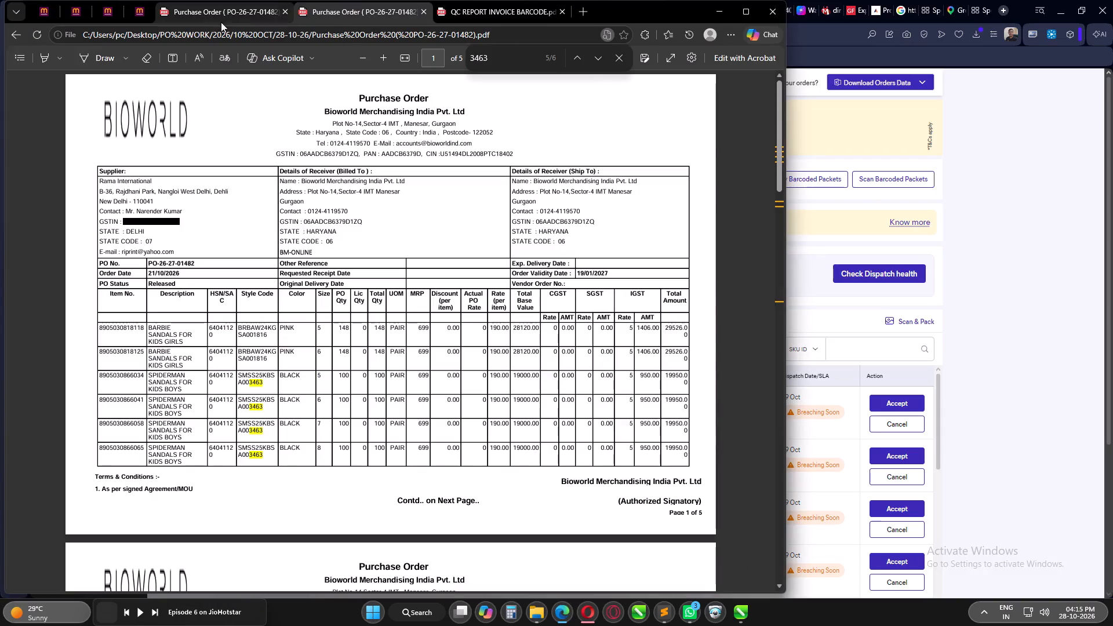
{"action": "left_click", "coordinate": [206, 11]}
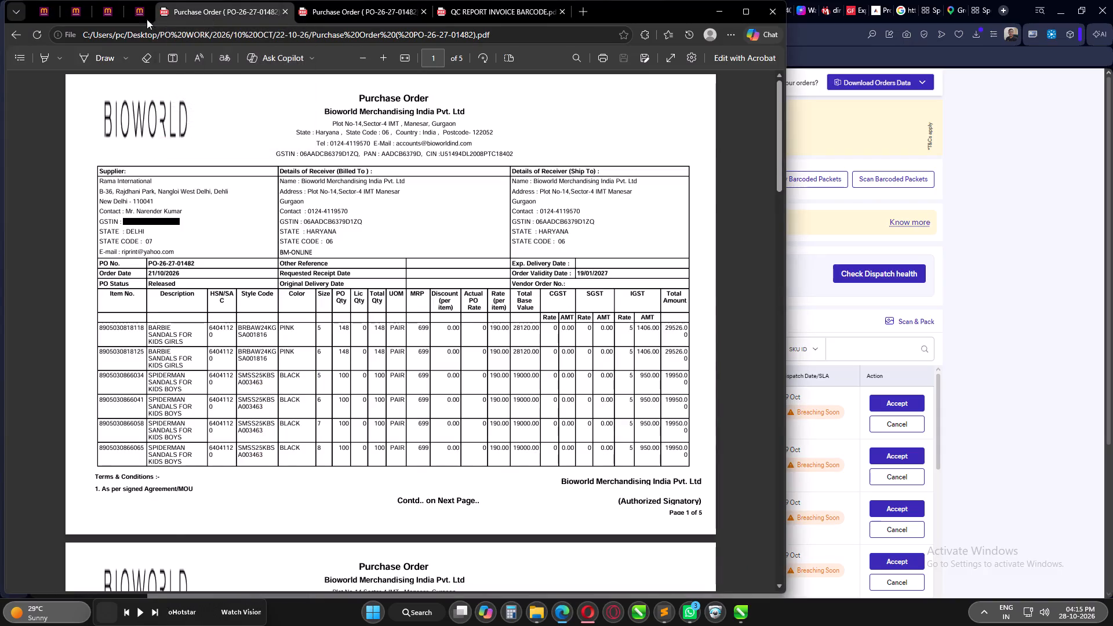
{"action": "left_click", "coordinate": [35, 13]}
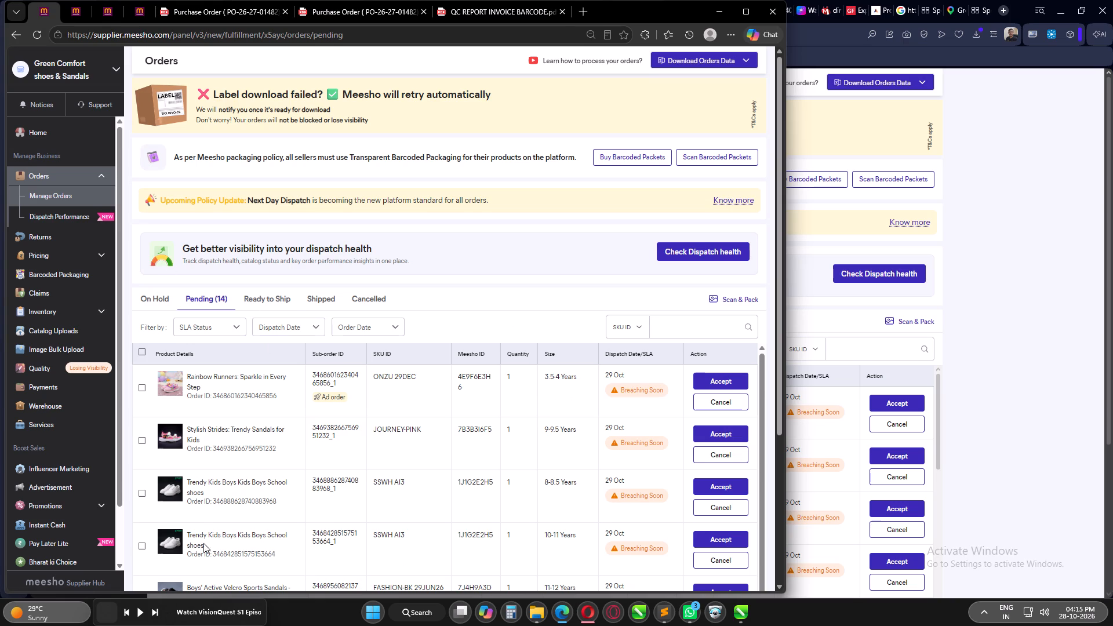
{"action": "scroll", "coordinate": [198, 516], "scroll_direction": "down", "scroll_amount": 12}
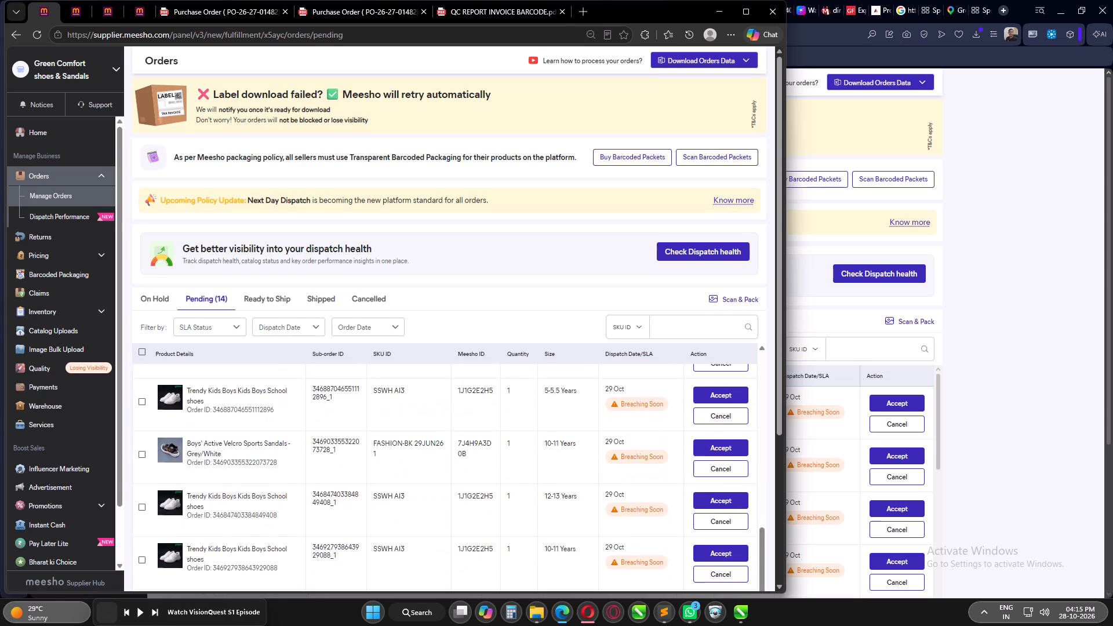
{"action": "scroll", "coordinate": [256, 515], "scroll_direction": "down", "scroll_amount": 10}
{"action": "left_click", "coordinate": [168, 556]}
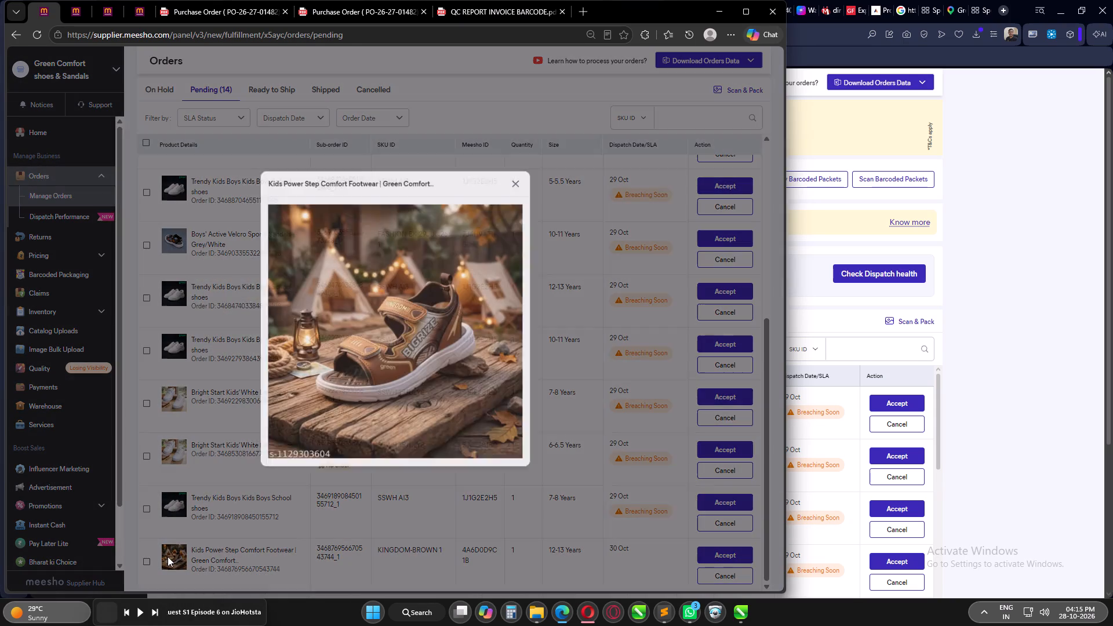
{"action": "left_click", "coordinate": [322, 541]}
{"action": "scroll", "coordinate": [253, 489], "scroll_direction": "down", "scroll_amount": 6}
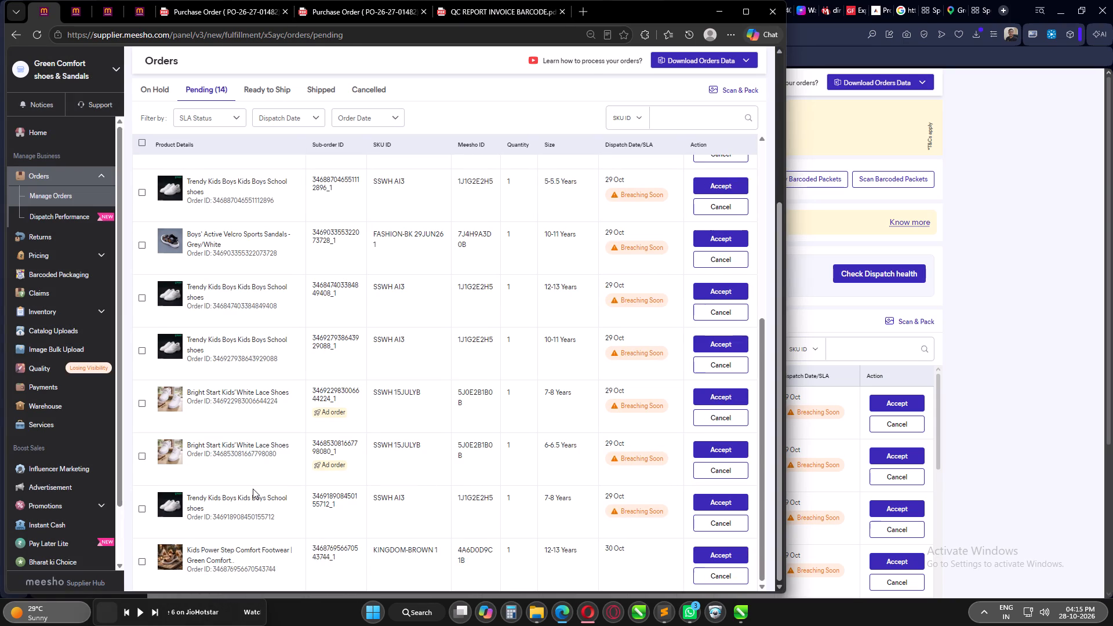
{"action": "scroll", "coordinate": [253, 489], "scroll_direction": "up", "scroll_amount": 19}
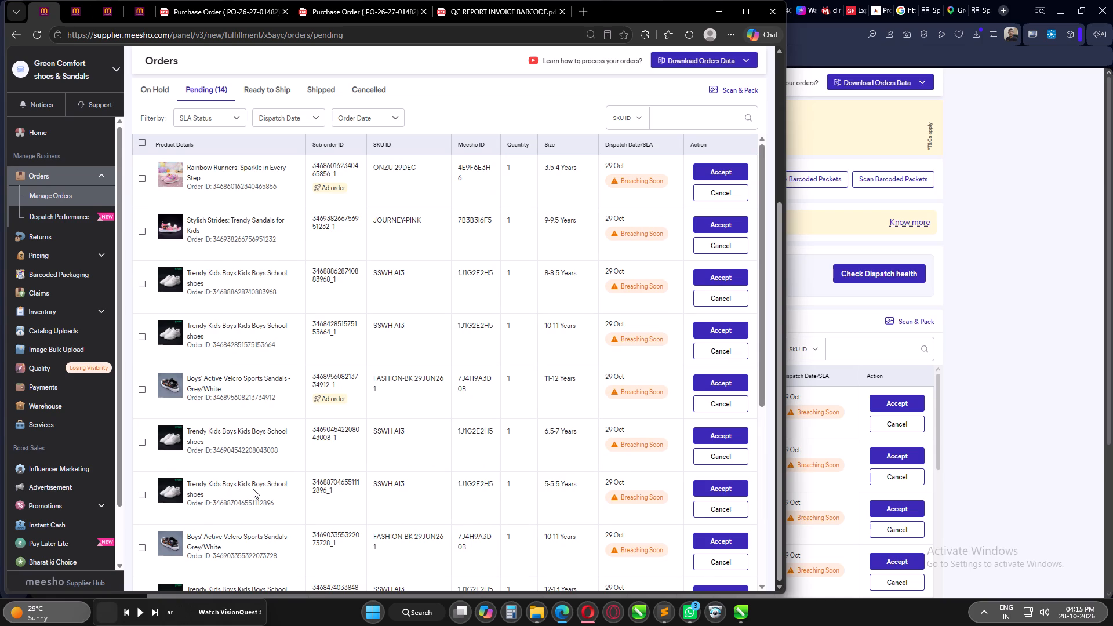
Review the pending orders for Green Comfort in Opera and for Green Comfort Footwear Collection in Opera GX.
{"action": "left_click", "coordinate": [589, 612]}
{"action": "left_click", "coordinate": [450, 323]}
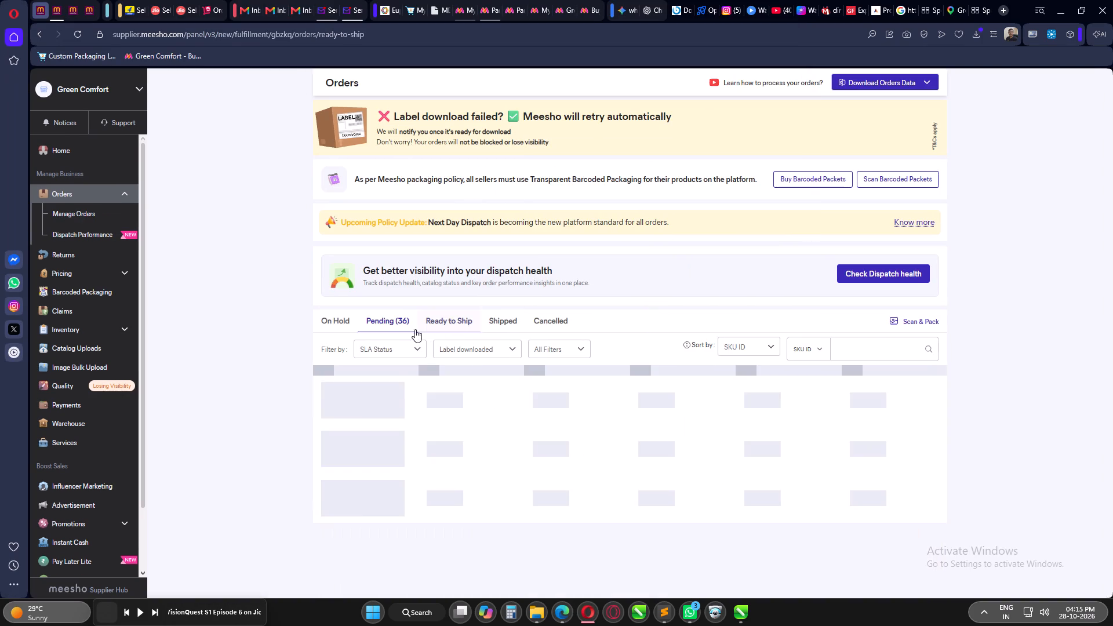
{"action": "left_click", "coordinate": [381, 320]}
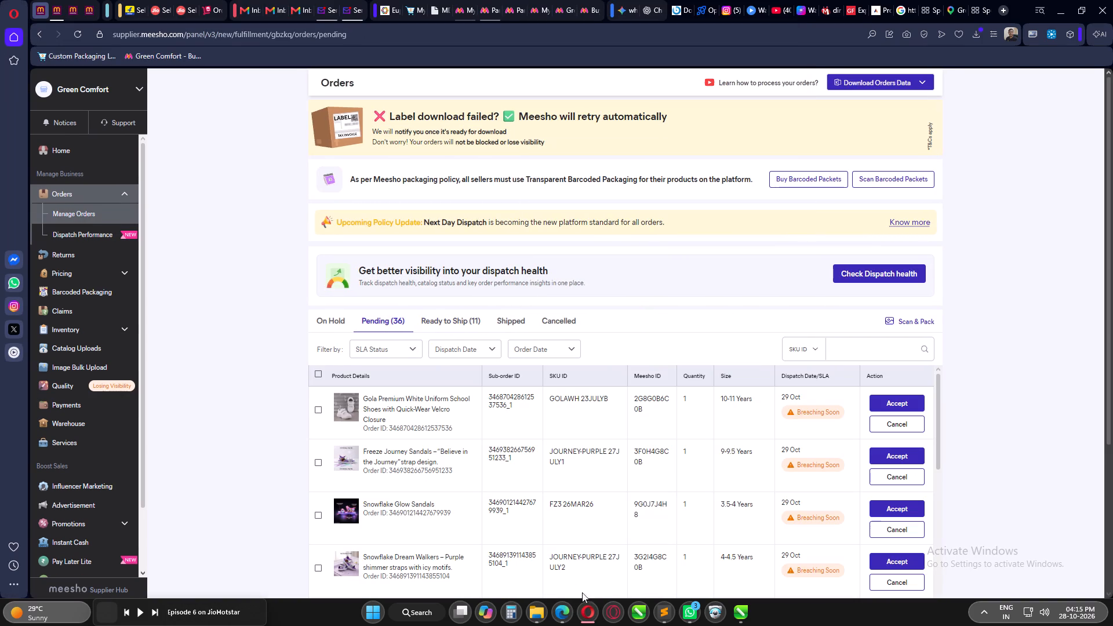
{"action": "left_click", "coordinate": [614, 610]}
{"action": "left_click", "coordinate": [45, 5]}
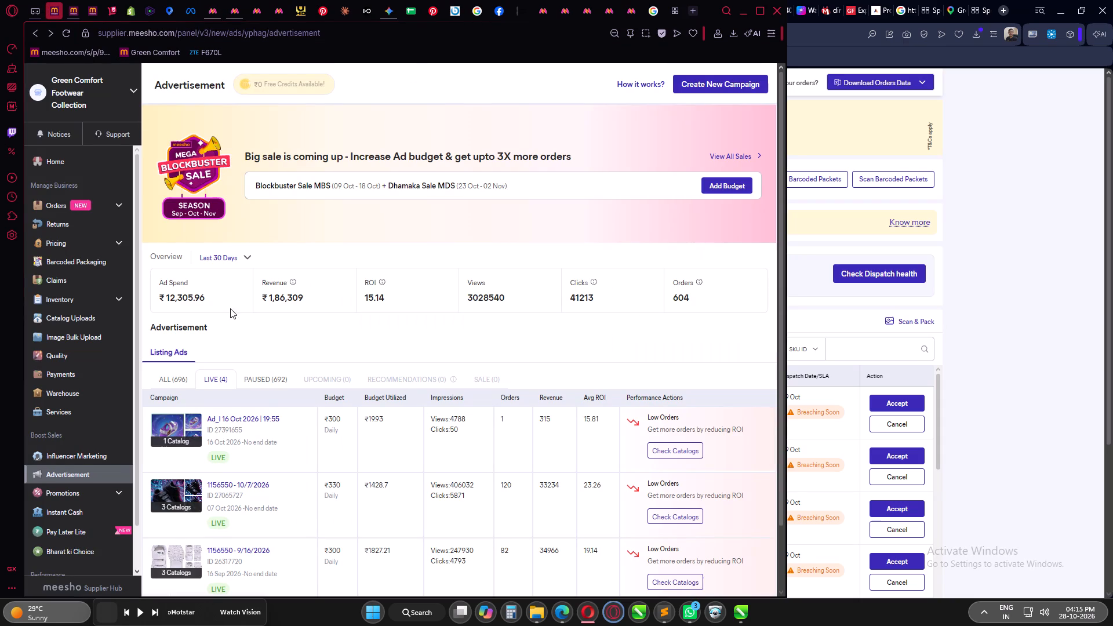
{"action": "left_click", "coordinate": [89, 189]}
{"action": "left_click", "coordinate": [86, 199]}
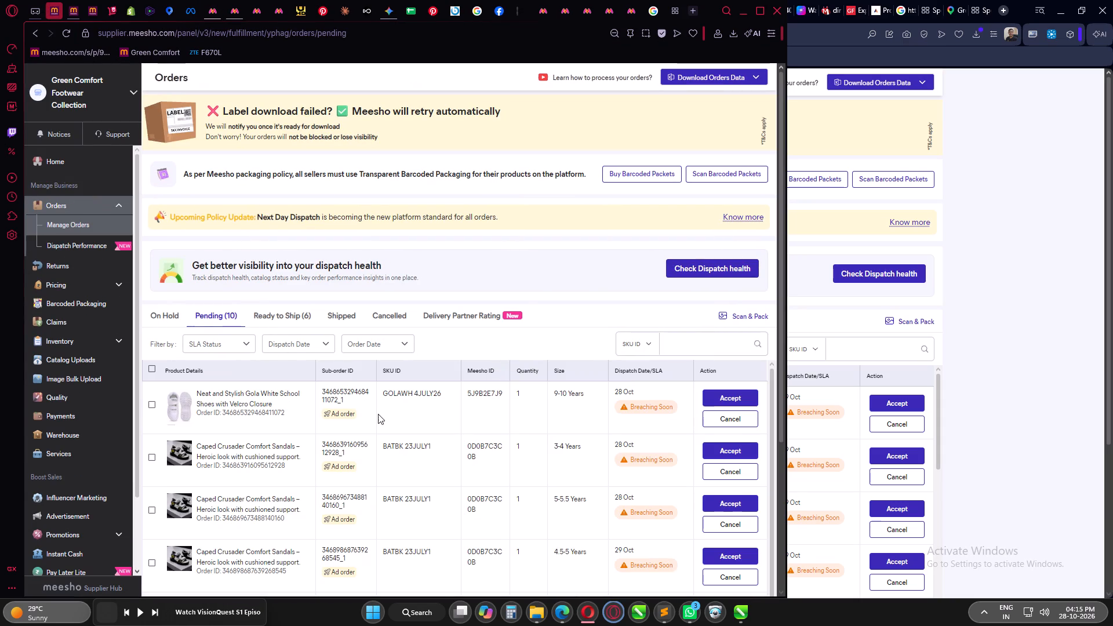
{"action": "scroll", "coordinate": [374, 414], "scroll_direction": "down", "scroll_amount": 5}
{"action": "scroll", "coordinate": [419, 458], "scroll_direction": "down", "scroll_amount": 4}
Add up 36, 14 and 10 in Calculator and minimize it.
{"action": "left_click", "coordinate": [509, 617]}
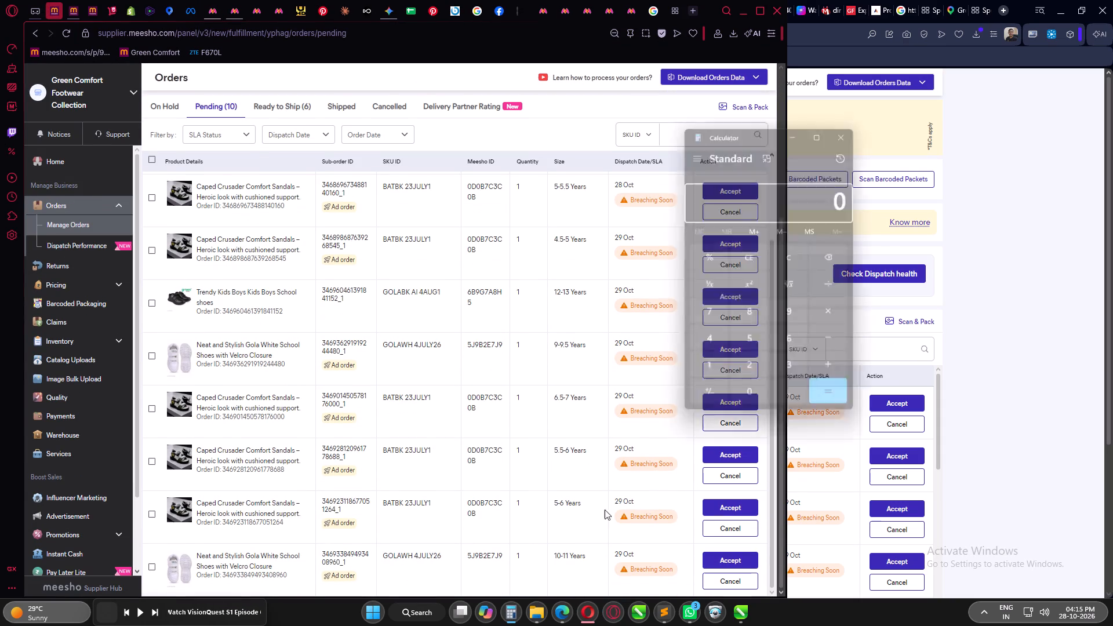
{"action": "type", "text": "36+14+10+"}
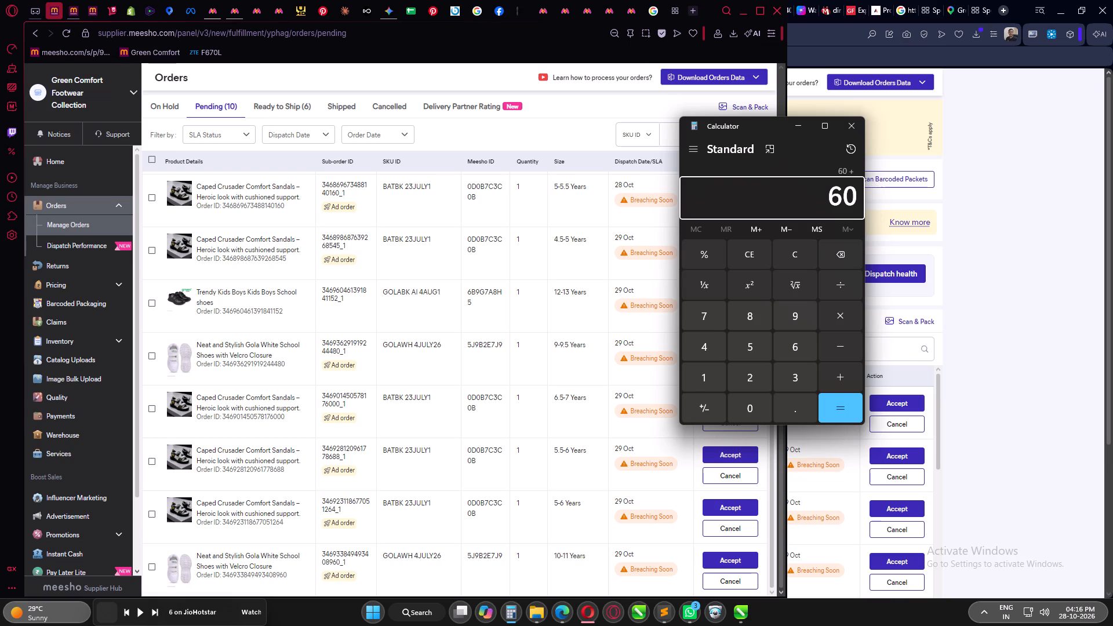
{"action": "left_click", "coordinate": [801, 131]}
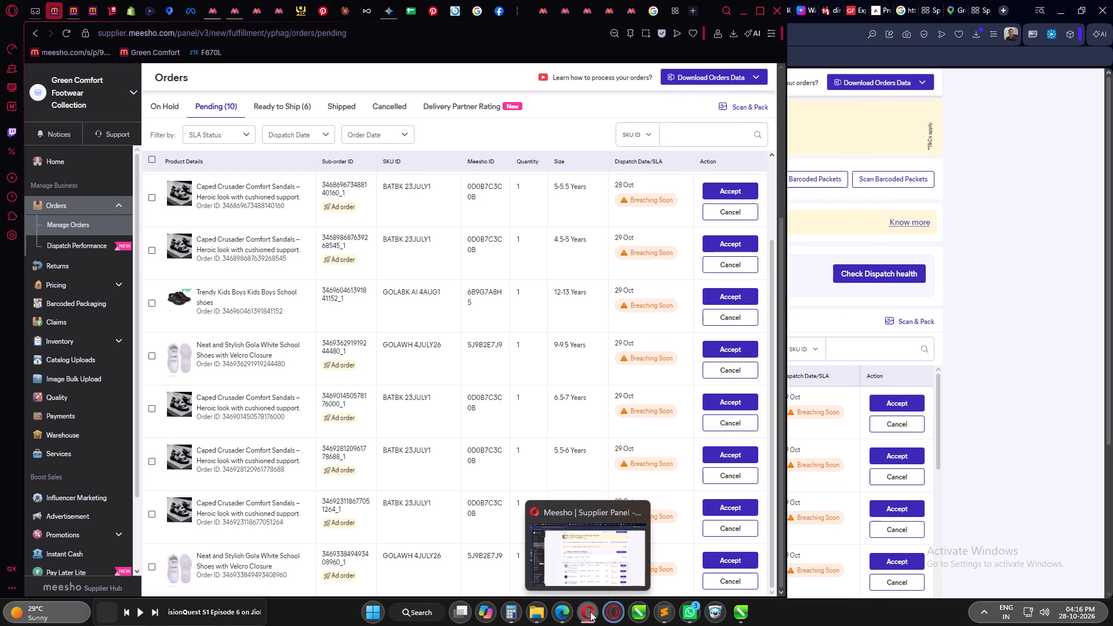
Switch to the Myntra Partner Portal in Opera, reload the listings page, and view the Offers & Promo discounts.
{"action": "left_click", "coordinate": [602, 554]}
{"action": "left_click", "coordinate": [487, 5]}
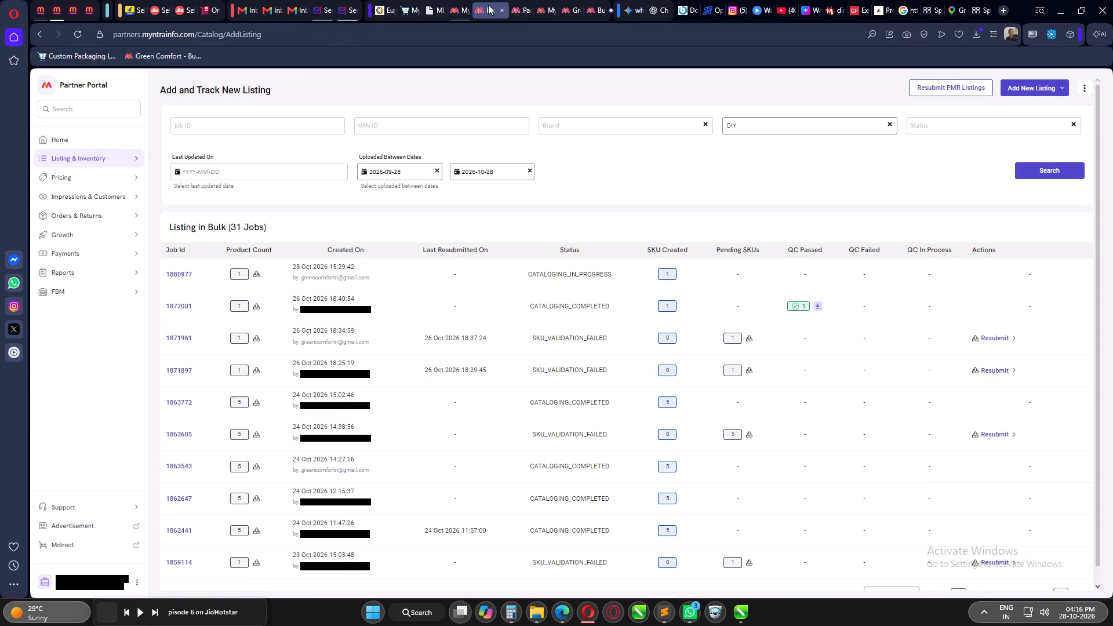
{"action": "left_click", "coordinate": [80, 32]}
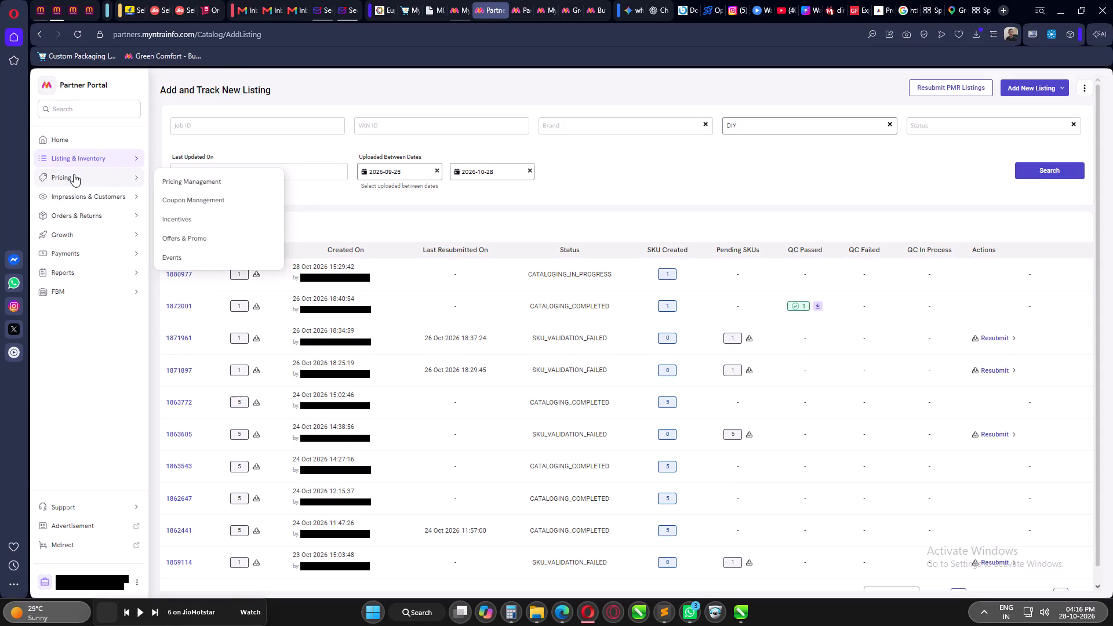
{"action": "left_click", "coordinate": [203, 239]}
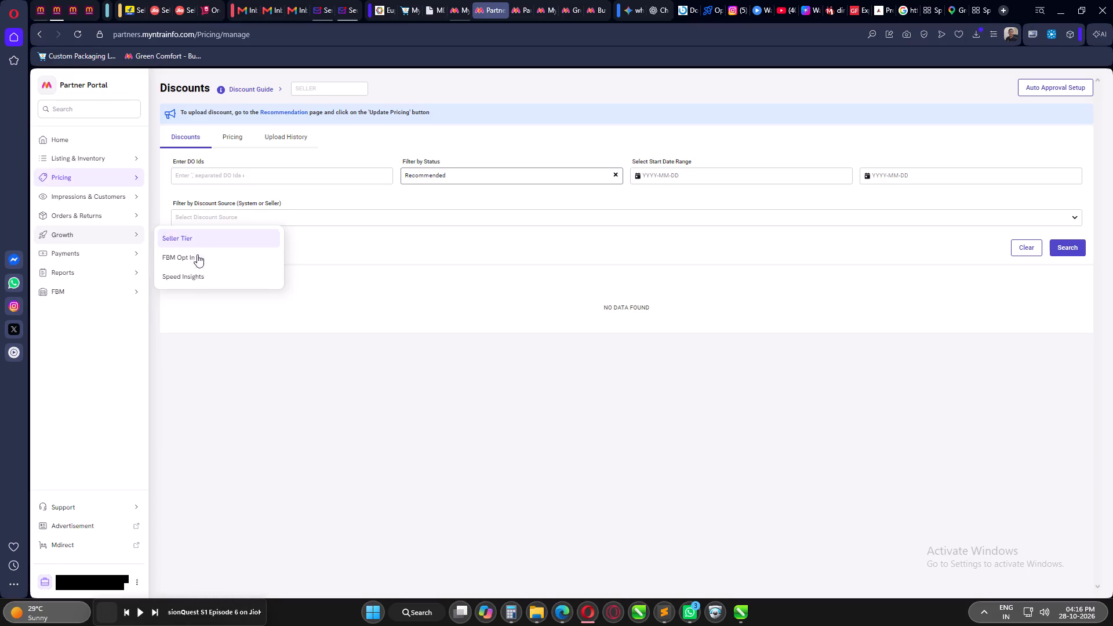
Open Speed Insights under Growth and examine the Regional Utilization and Promised Packing Time reports.
{"action": "left_click", "coordinate": [200, 279]}
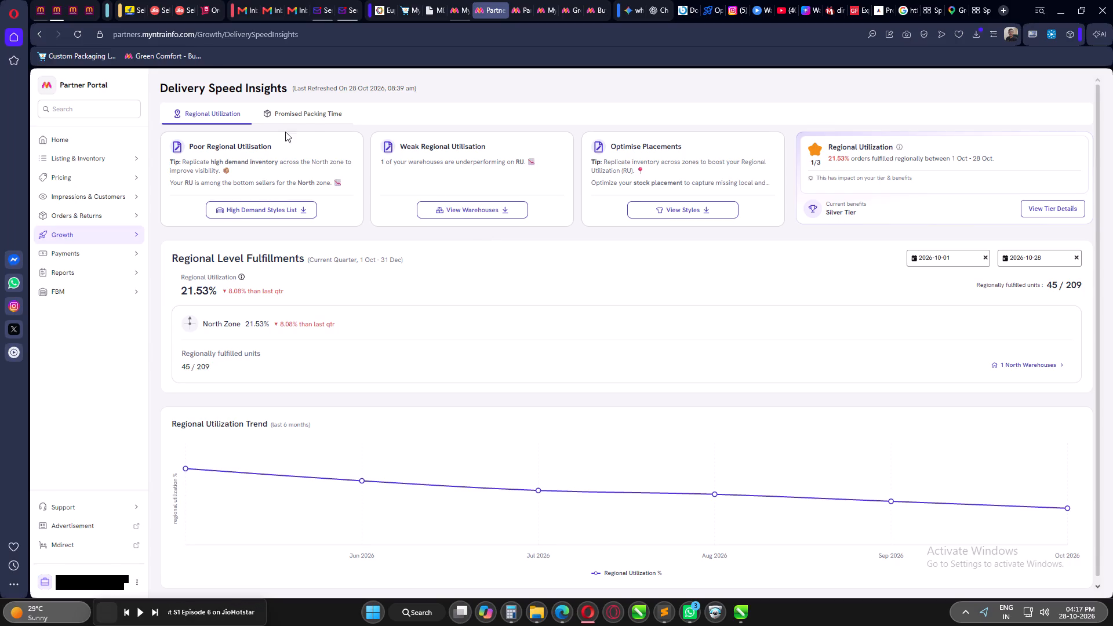
{"action": "left_click", "coordinate": [311, 117]}
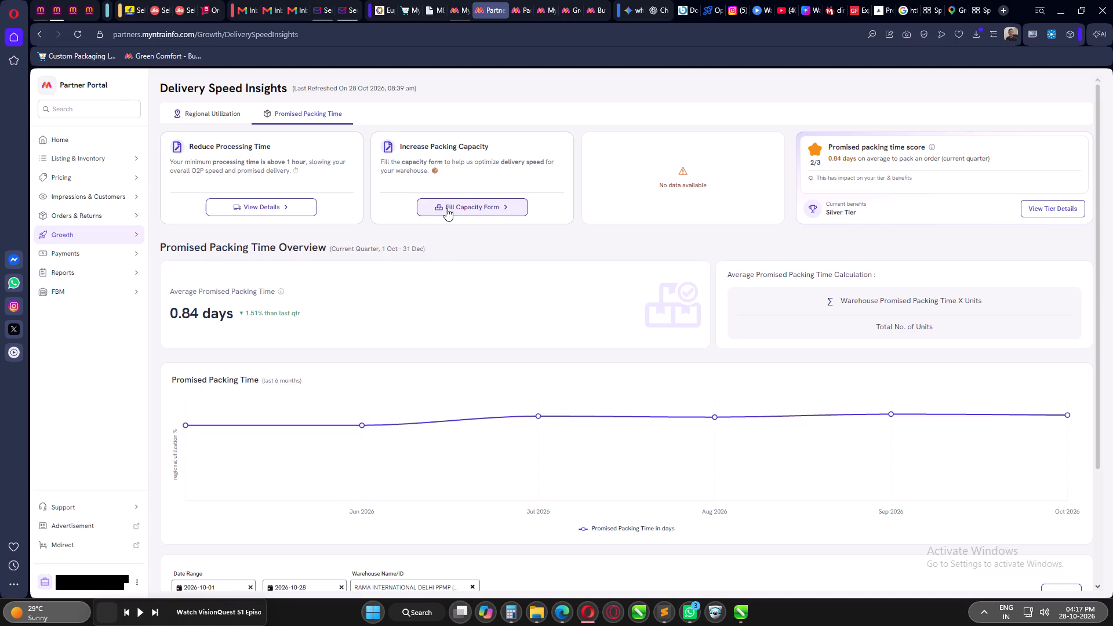
Open the Fill Capacity Form for increasing packing capacity and look through all its questions.
{"action": "left_click", "coordinate": [446, 208]}
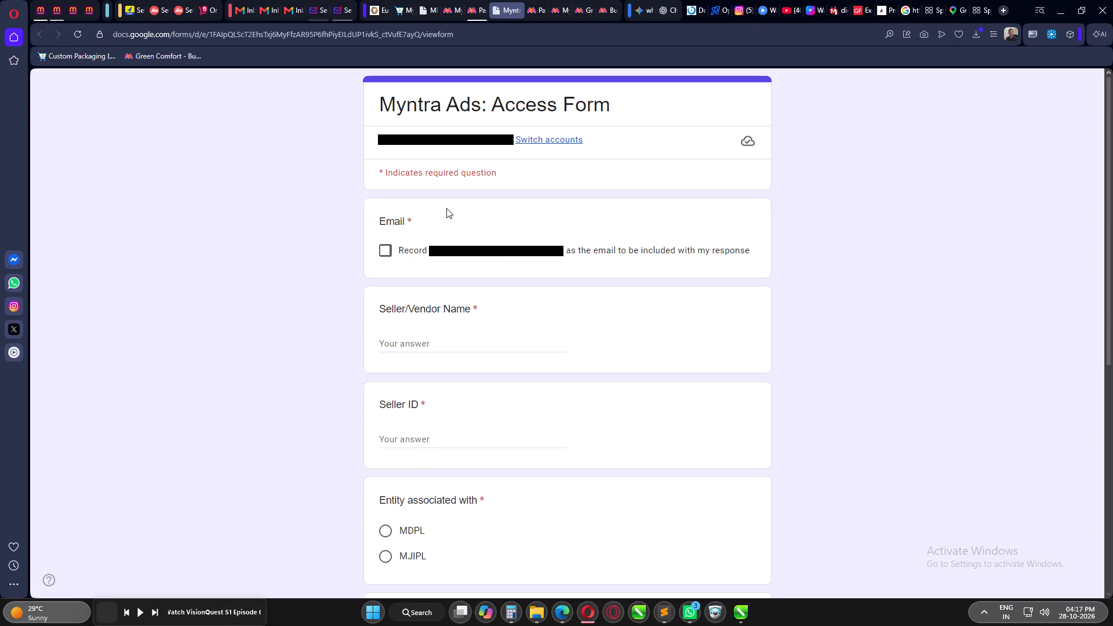
{"action": "scroll", "coordinate": [446, 208], "scroll_direction": "down", "scroll_amount": 3}
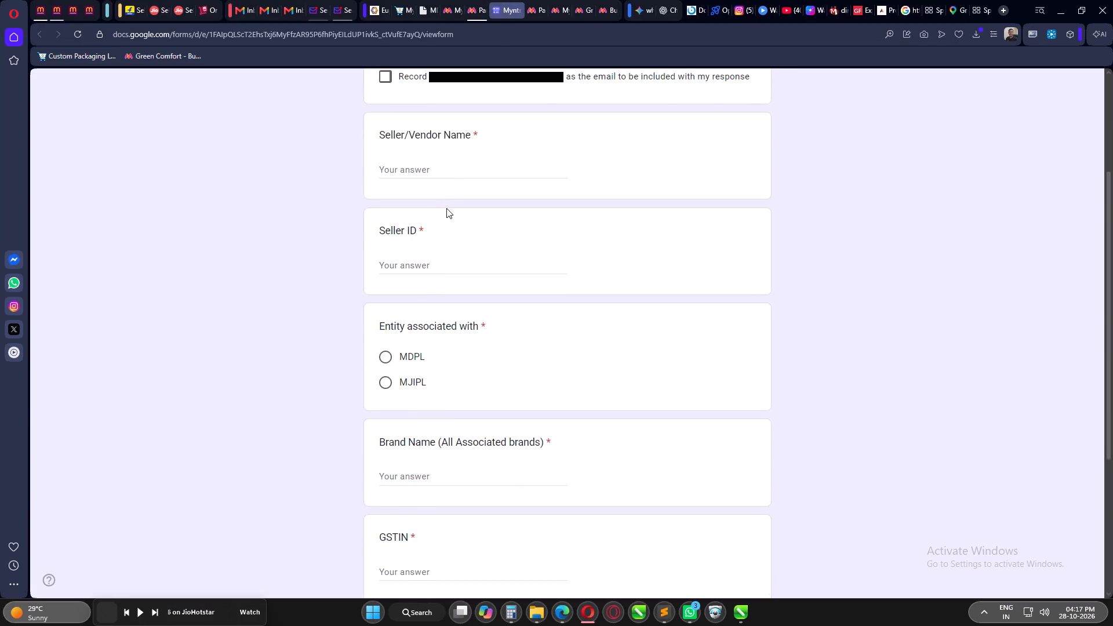
{"action": "scroll", "coordinate": [446, 208], "scroll_direction": "down", "scroll_amount": 2}
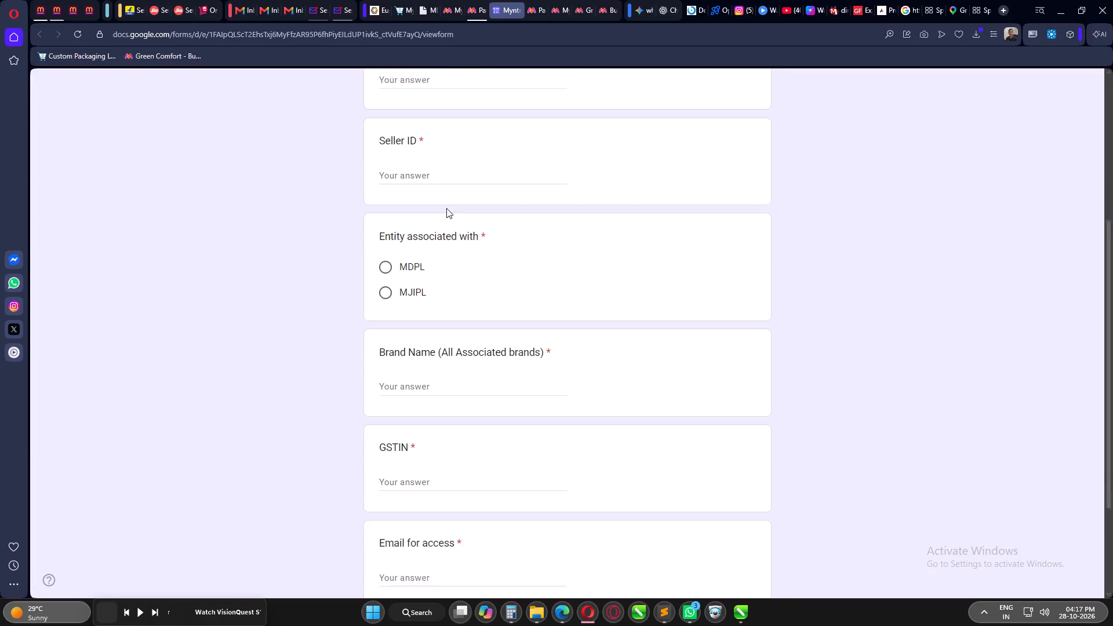
{"action": "scroll", "coordinate": [446, 208], "scroll_direction": "down", "scroll_amount": 4}
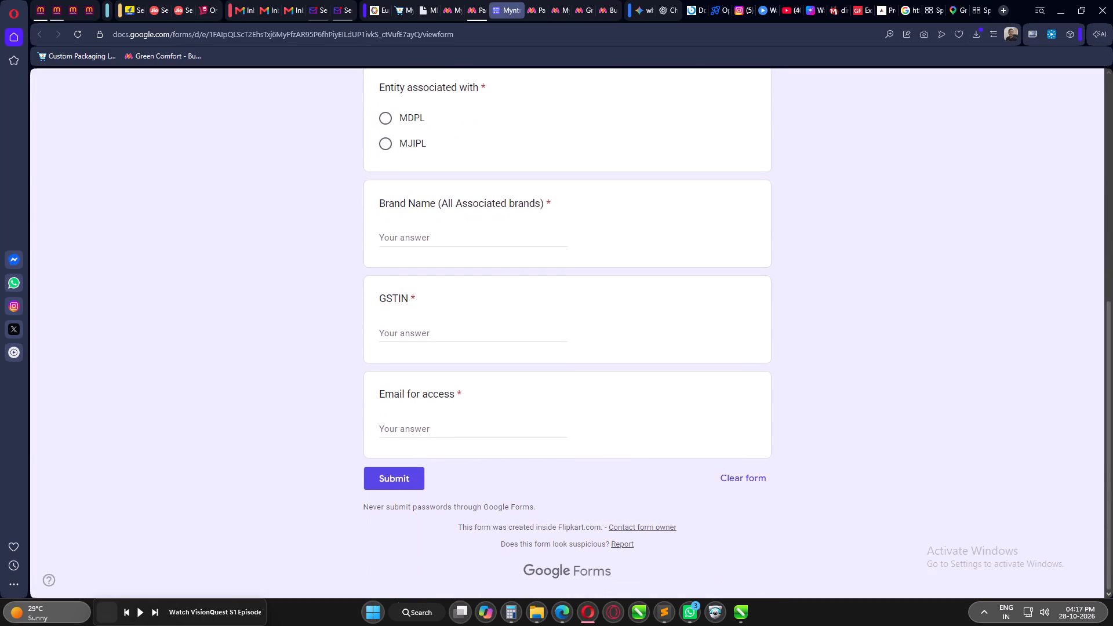
{"action": "scroll", "coordinate": [446, 208], "scroll_direction": "up", "scroll_amount": 9}
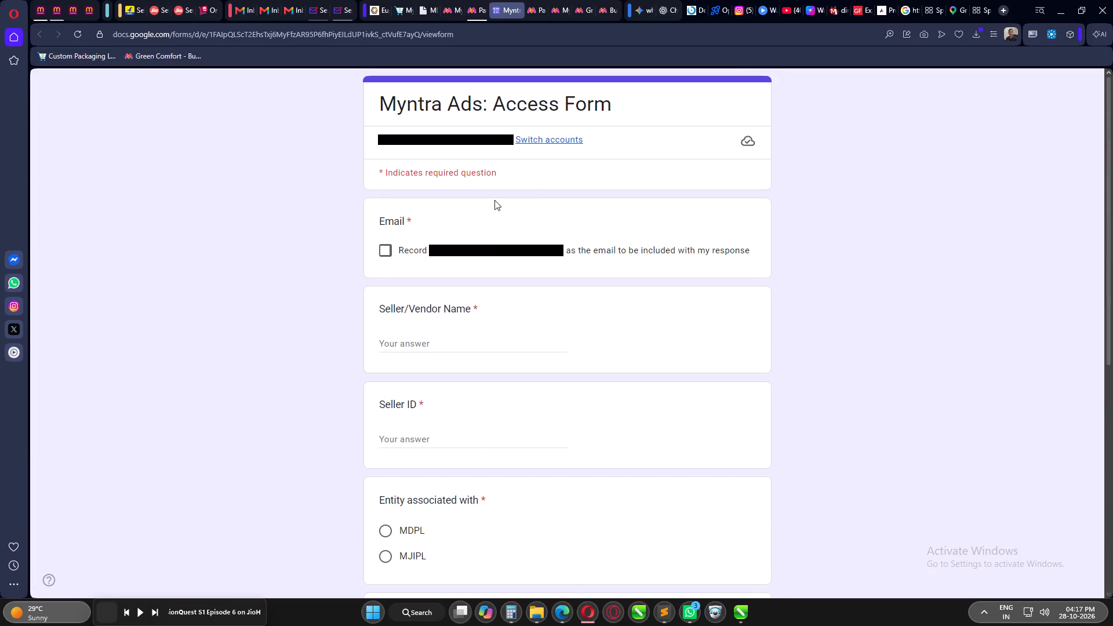
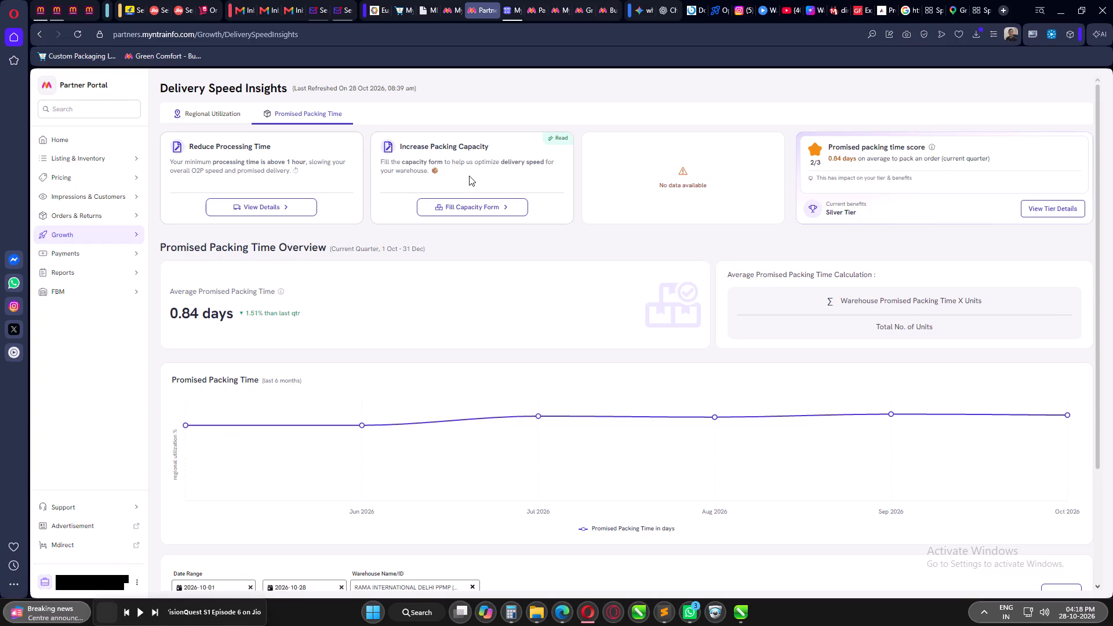
{"action": "left_click", "coordinate": [42, 34]}
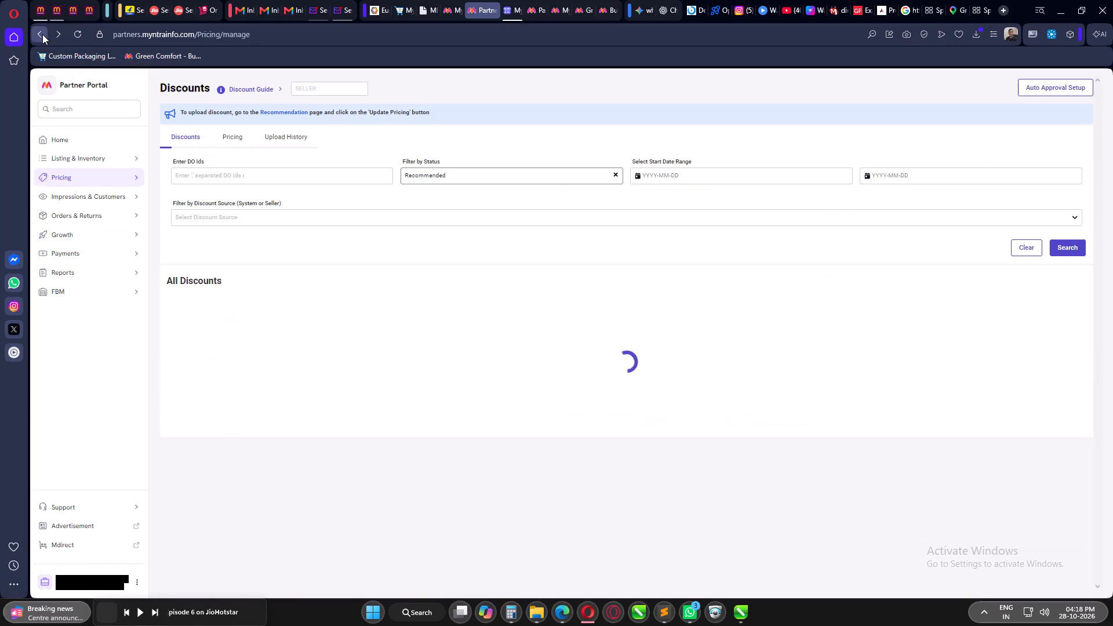
{"action": "left_click", "coordinate": [416, 14]}
{"action": "left_click", "coordinate": [75, 32]}
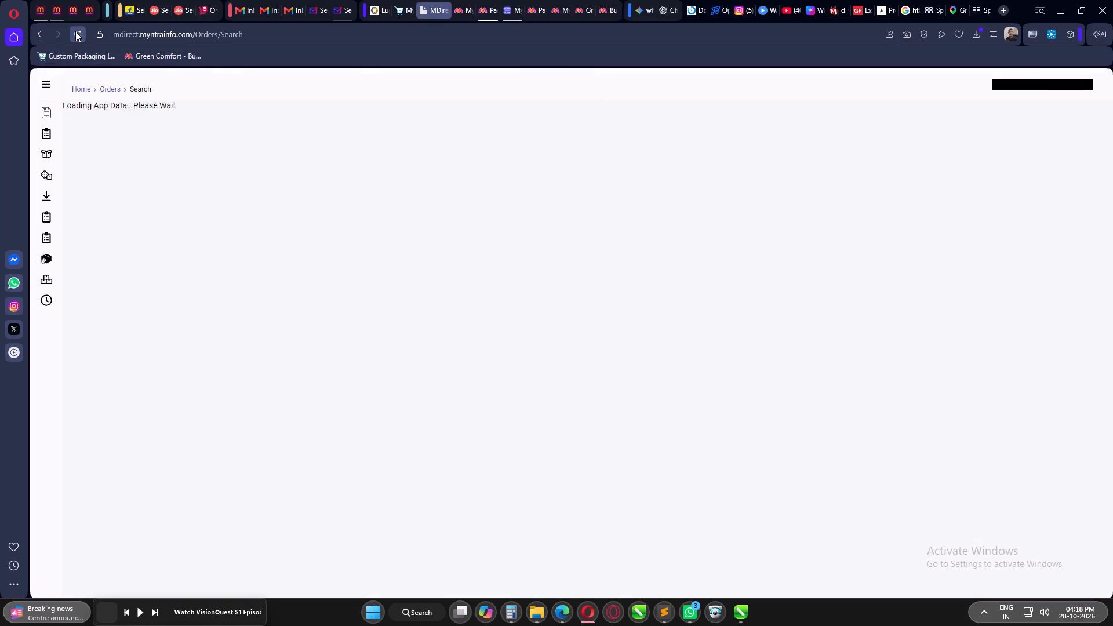
{"action": "left_click", "coordinate": [154, 307]}
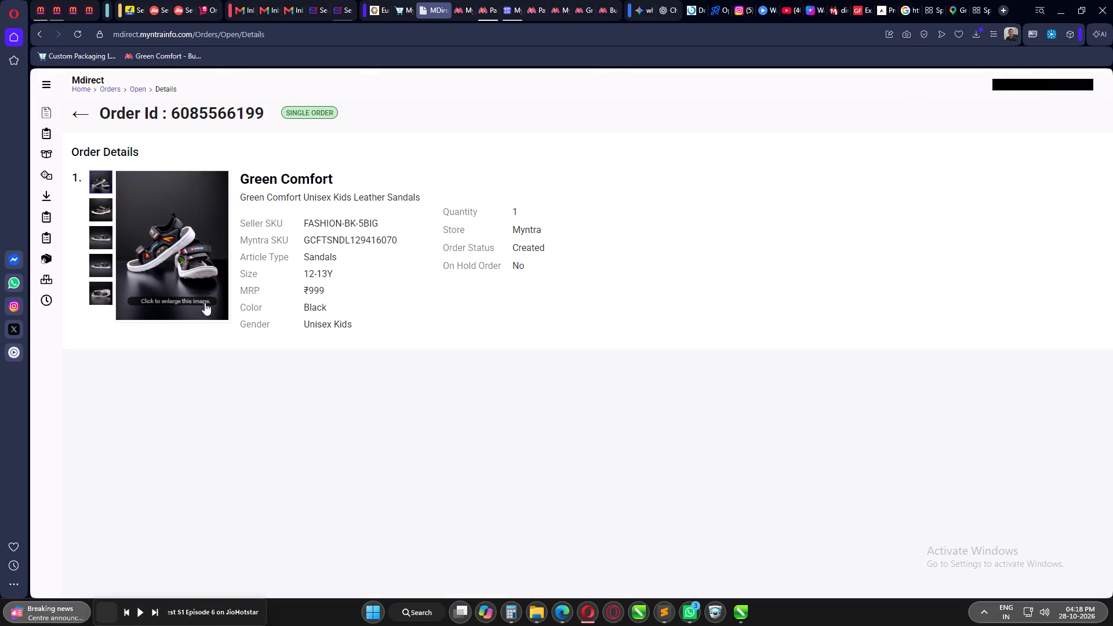
{"action": "left_click_drag", "start_coordinate": [263, 108], "coordinate": [179, 108]}
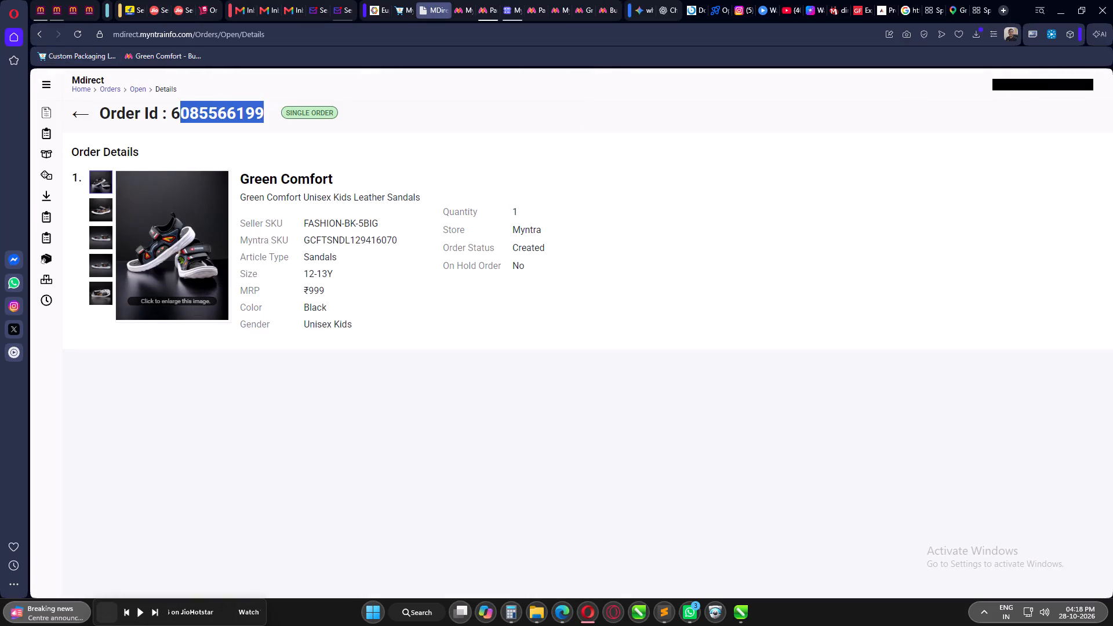
{"action": "left_click_drag", "start_coordinate": [179, 108], "coordinate": [173, 108]}
{"action": "key", "text": "ctrl+c"}
{"action": "left_click", "coordinate": [668, 610]}
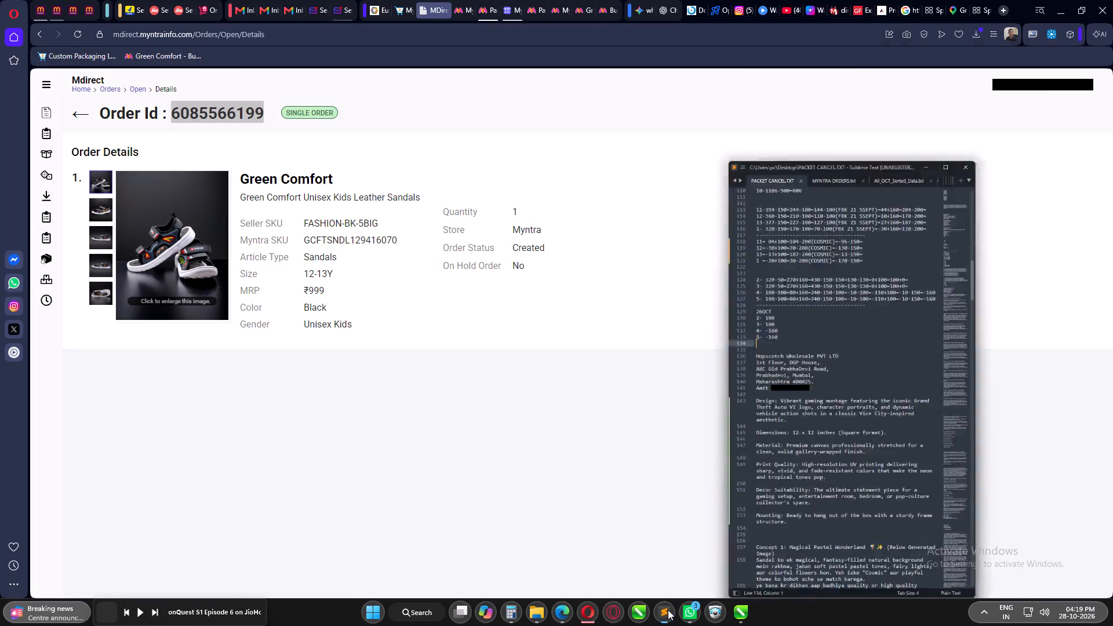
{"action": "left_click", "coordinate": [930, 23]}
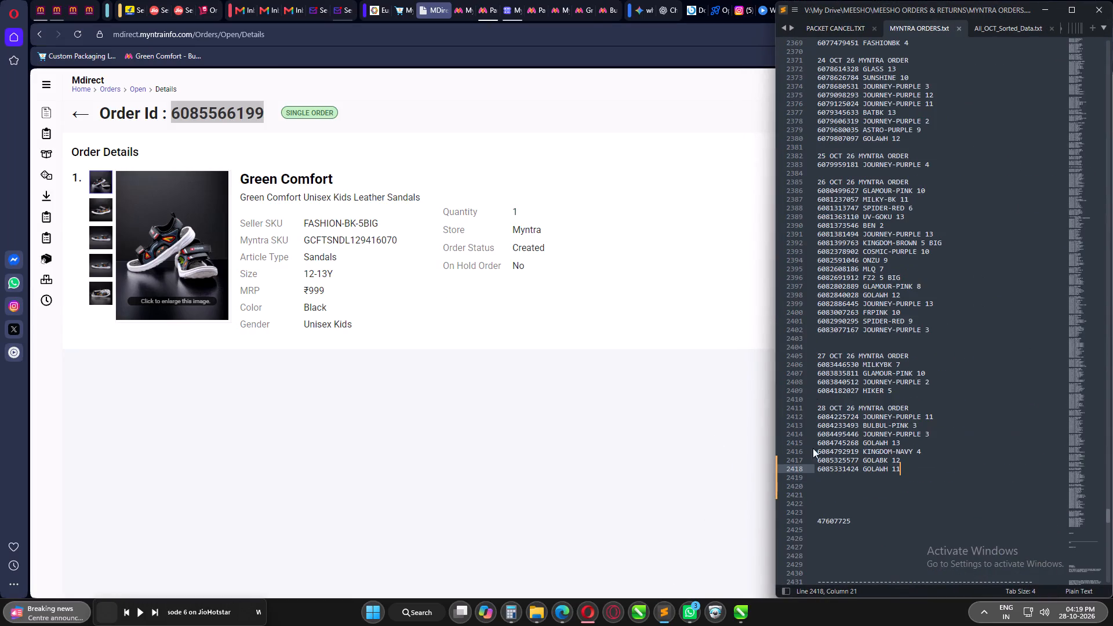
{"action": "left_click", "coordinate": [828, 479]}
{"action": "left_click", "coordinate": [827, 485]}
{"action": "key", "text": "ctrl+v"}
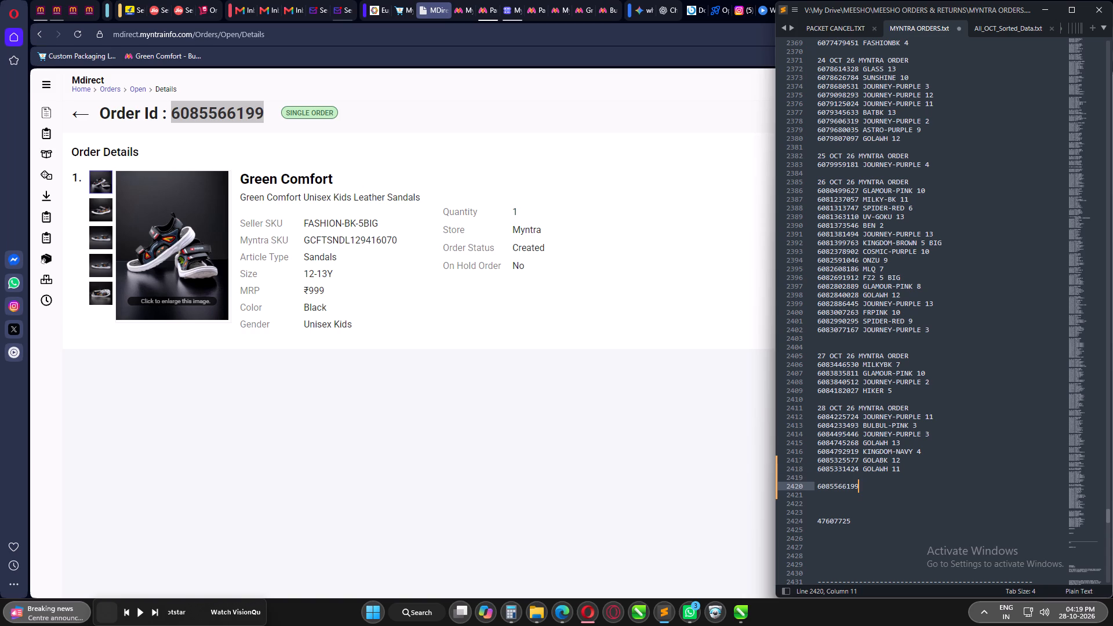
Add the item "FASHION-BK 5 BIG" after the pasted order ID and save the orders file.
{"action": "key", "text": "space"}
{"action": "type", "text": "FASHIO"}
{"action": "key", "text": "n"}
{"action": "type", "text": "-BK"}
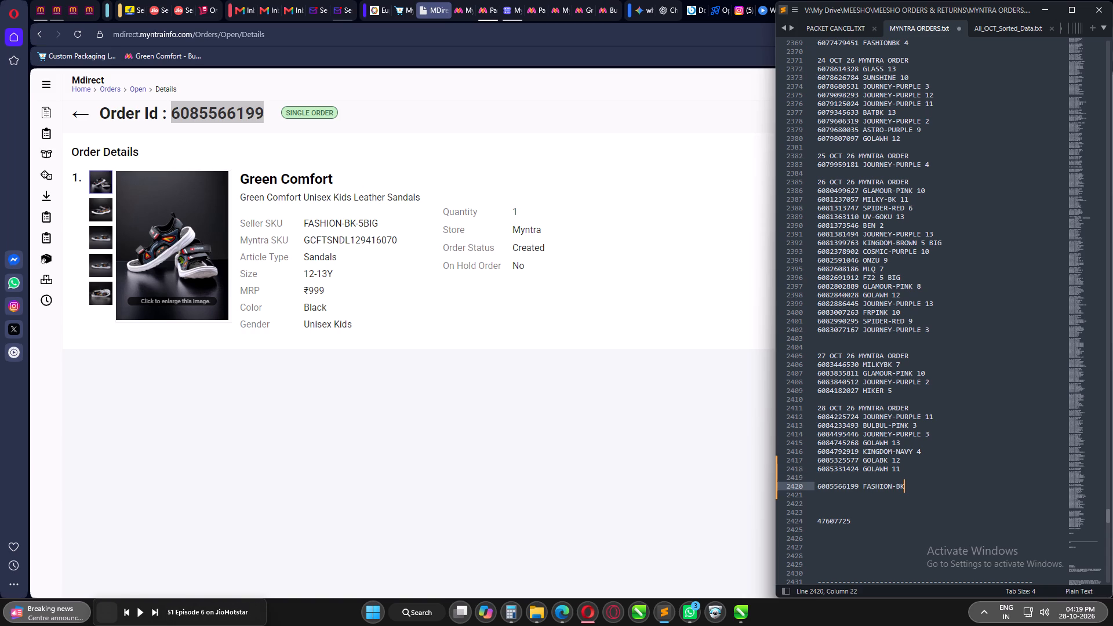
{"action": "key", "text": "space"}
{"action": "type", "text": "5"}
{"action": "type", "text": "BI"}
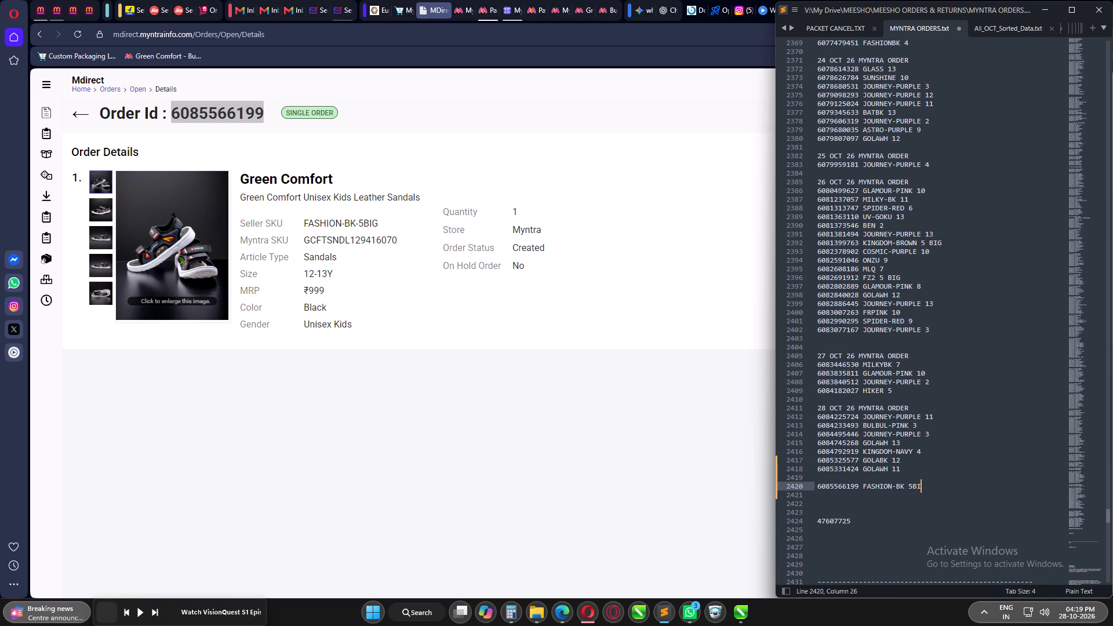
{"action": "key", "text": "g"}
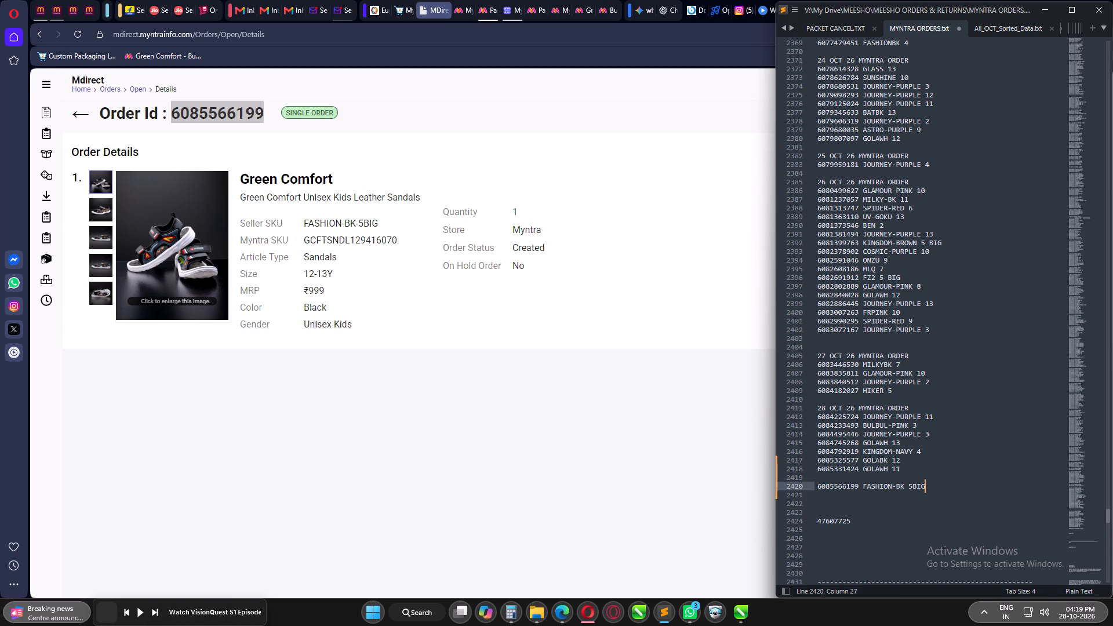
{"action": "key", "text": "Left"}
{"action": "key", "text": "Left"}
{"action": "key", "text": "Left"}
{"action": "key", "text": "space"}
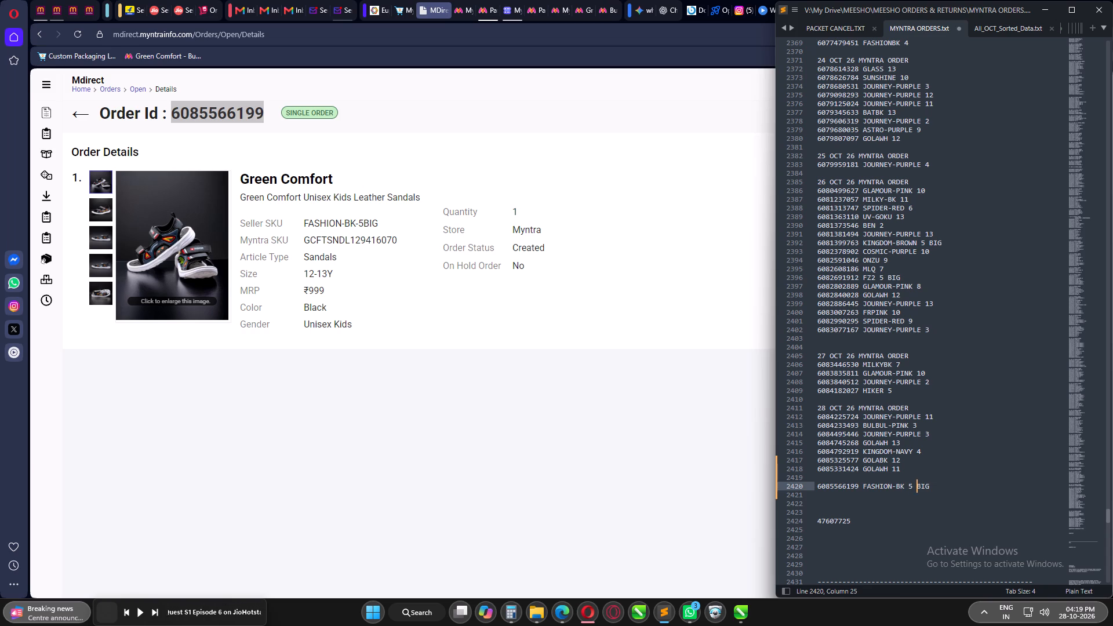
{"action": "key", "text": "Right"}
{"action": "key", "text": "ctrl+s"}
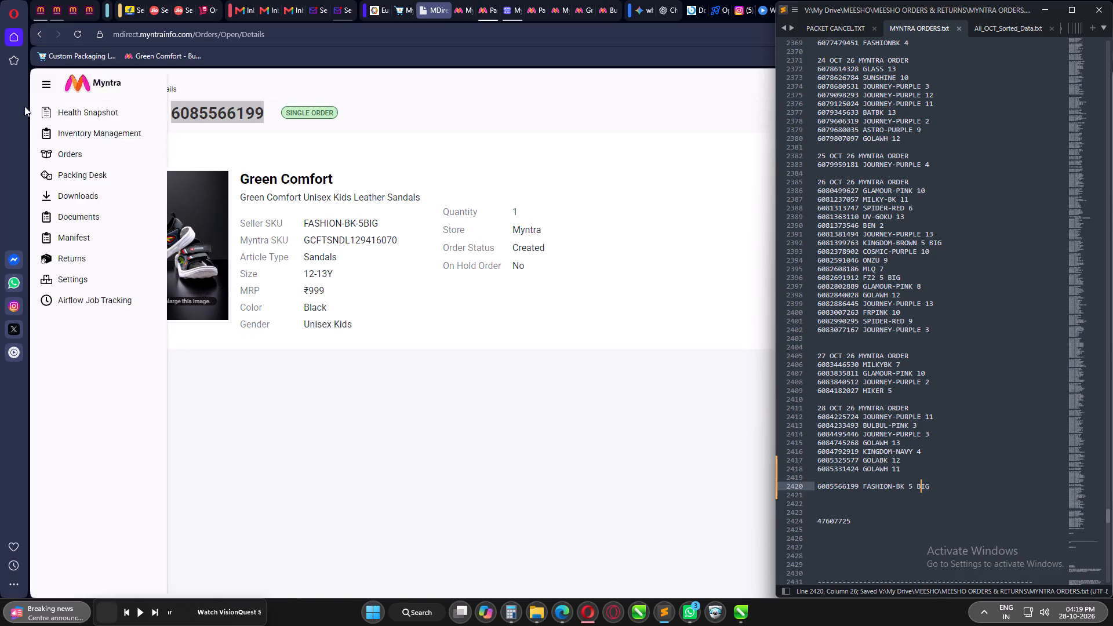
Return to Orders Management in Opera, select all open orders, and generate their picklist.
{"action": "left_click", "coordinate": [79, 114]}
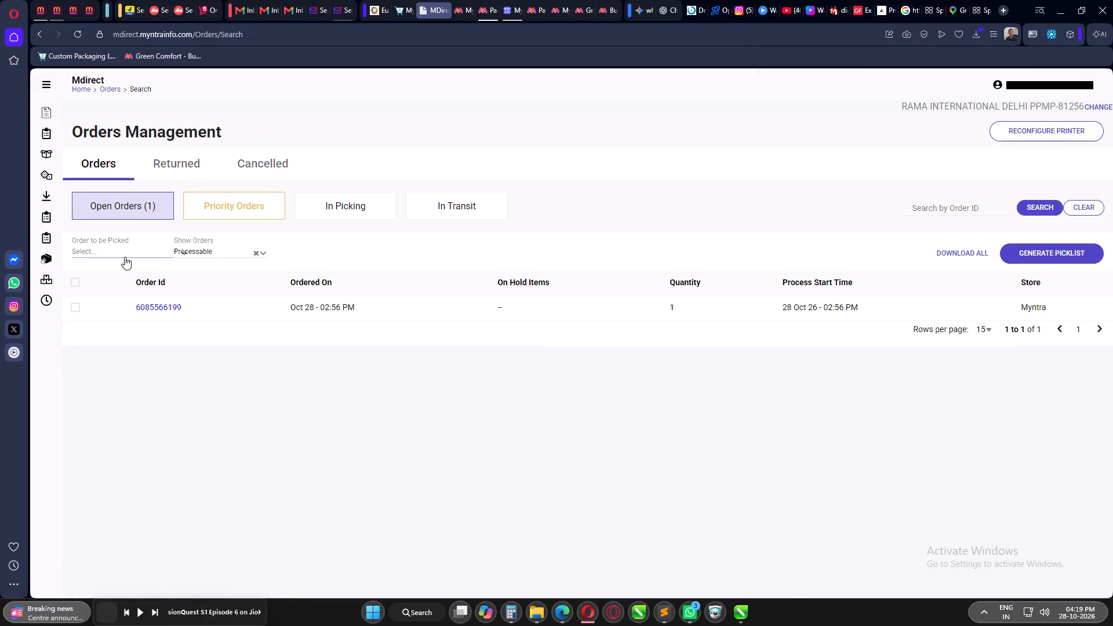
{"action": "left_click", "coordinate": [75, 282]}
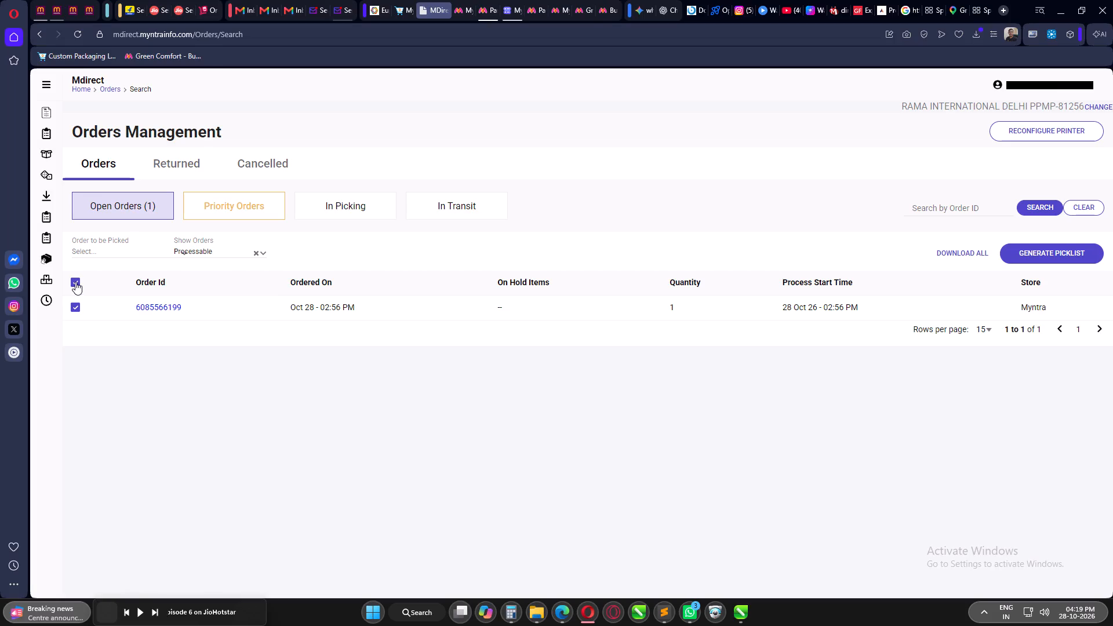
{"action": "left_click", "coordinate": [1053, 248]}
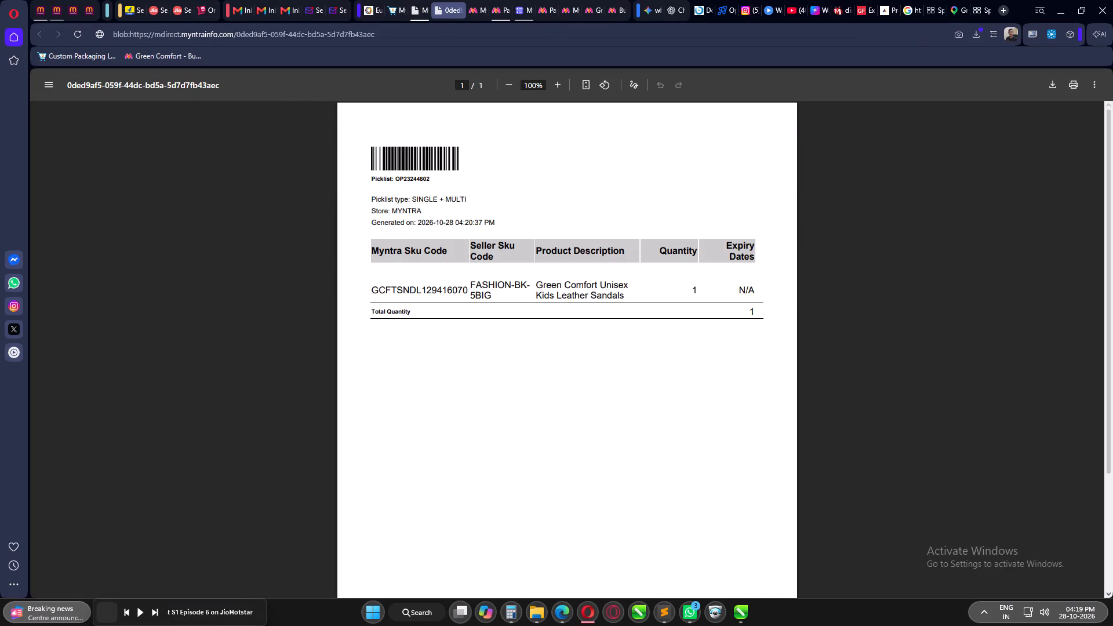
Copy picklist ID OP23244802 from the generated PDF and submit it as the picklist in the Packing Desk.
{"action": "double_click", "coordinate": [419, 177]}
{"action": "key", "text": "ctrl+c"}
{"action": "left_click", "coordinate": [412, 8]}
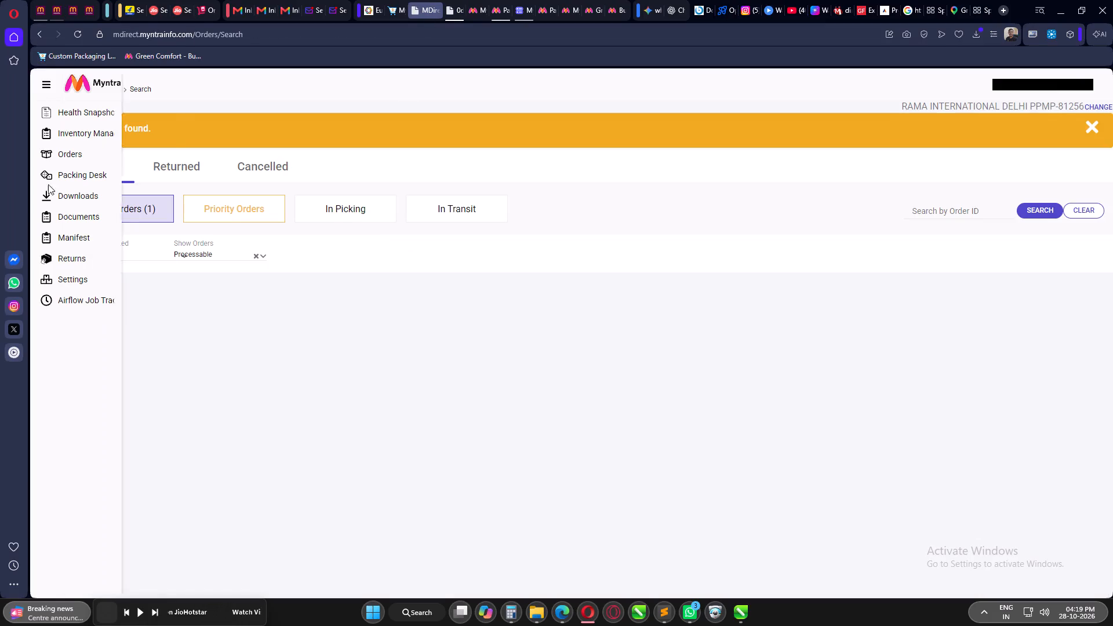
{"action": "left_click", "coordinate": [78, 179]}
{"action": "left_click", "coordinate": [154, 192]}
{"action": "key", "text": "ctrl+v"}
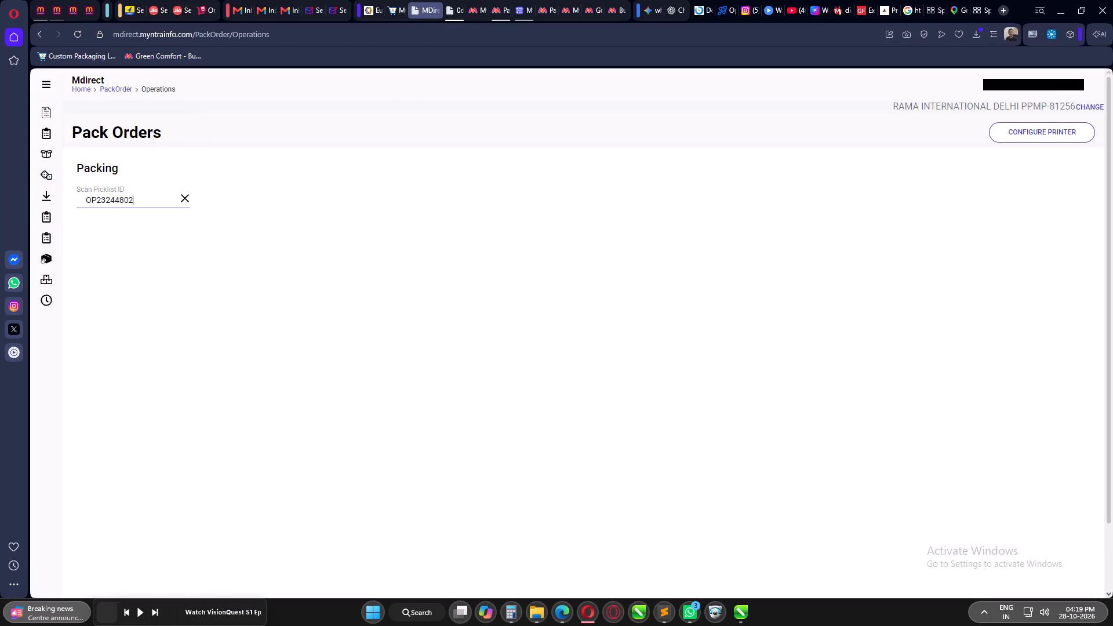
{"action": "key", "text": "Return"}
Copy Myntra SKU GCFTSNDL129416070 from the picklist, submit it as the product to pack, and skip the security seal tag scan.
{"action": "left_click", "coordinate": [459, 6]}
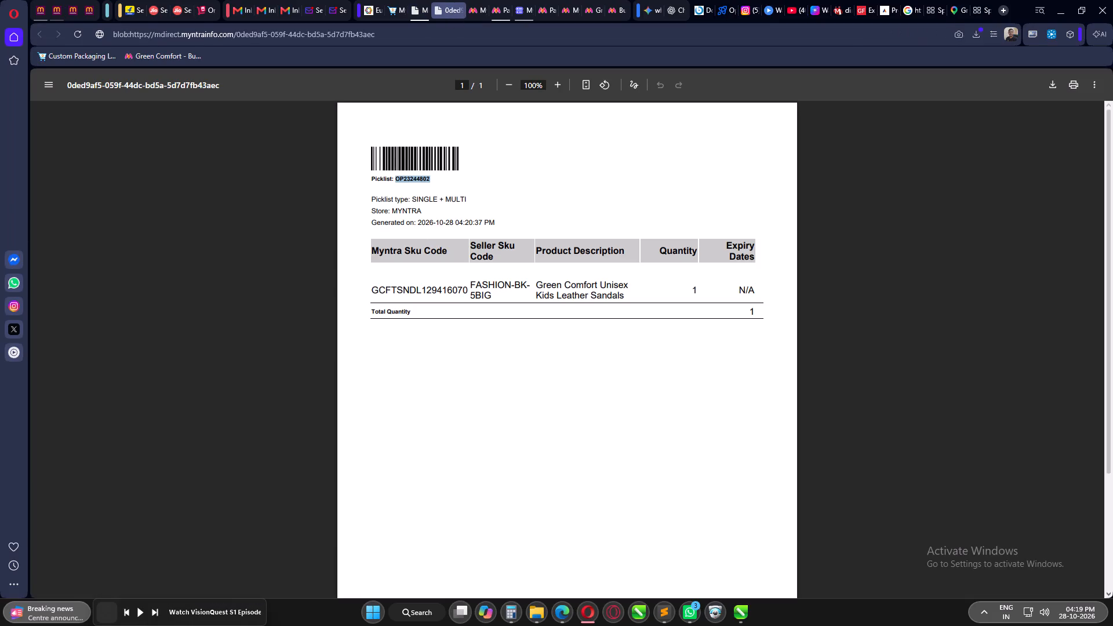
{"action": "double_click", "coordinate": [421, 292]}
{"action": "key", "text": "ctrl+c"}
{"action": "left_click", "coordinate": [419, 11]}
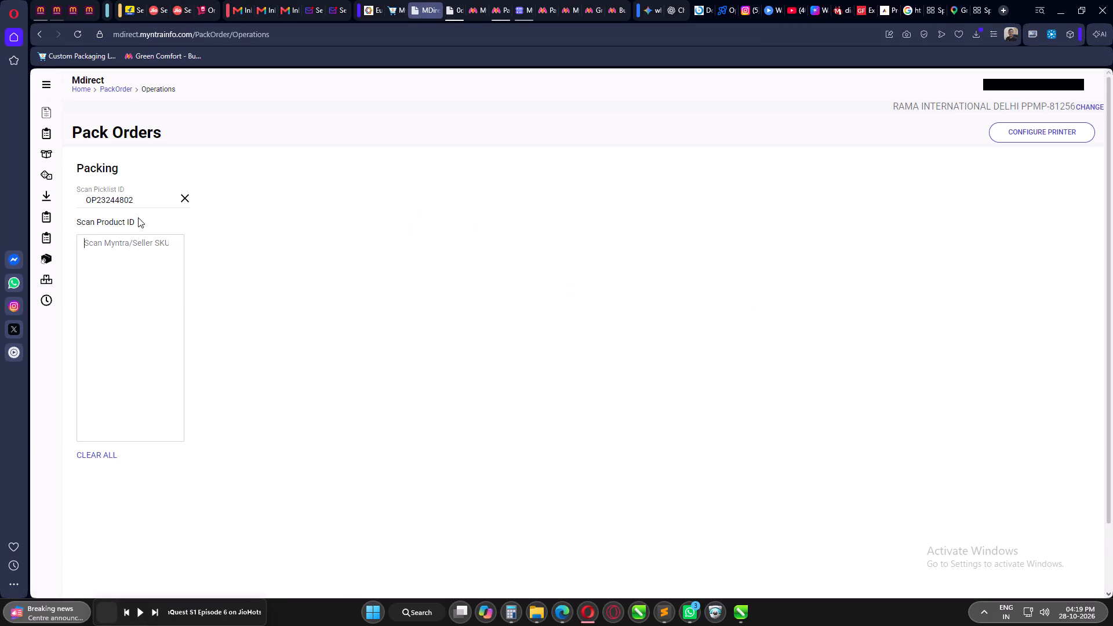
{"action": "left_click", "coordinate": [118, 243]}
{"action": "key", "text": "ctrl+v"}
{"action": "key", "text": "Return"}
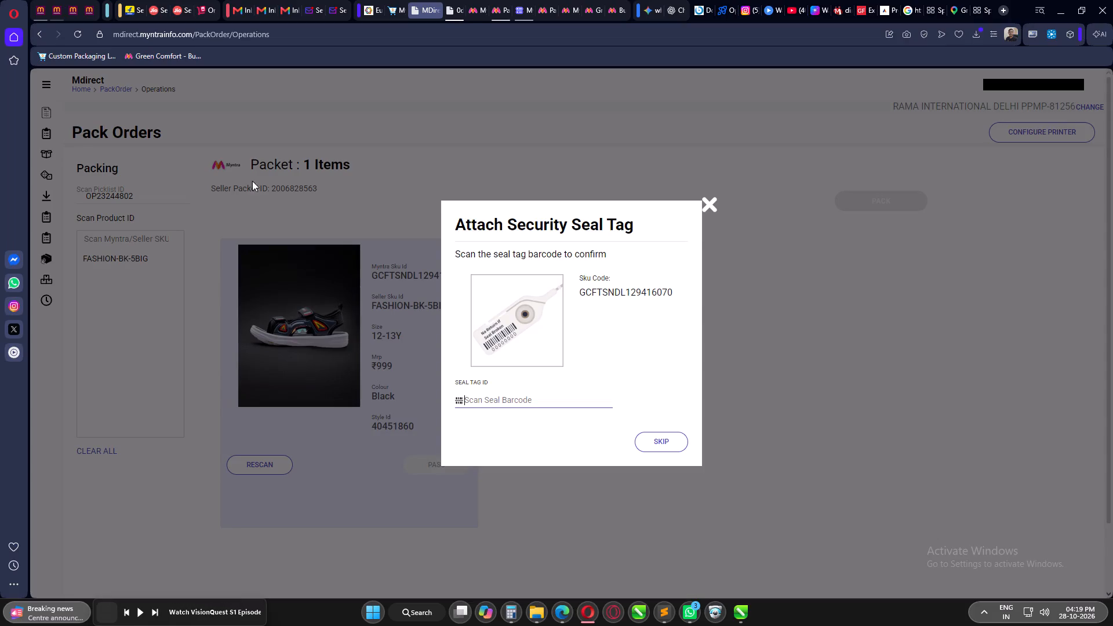
{"action": "left_click", "coordinate": [664, 438]}
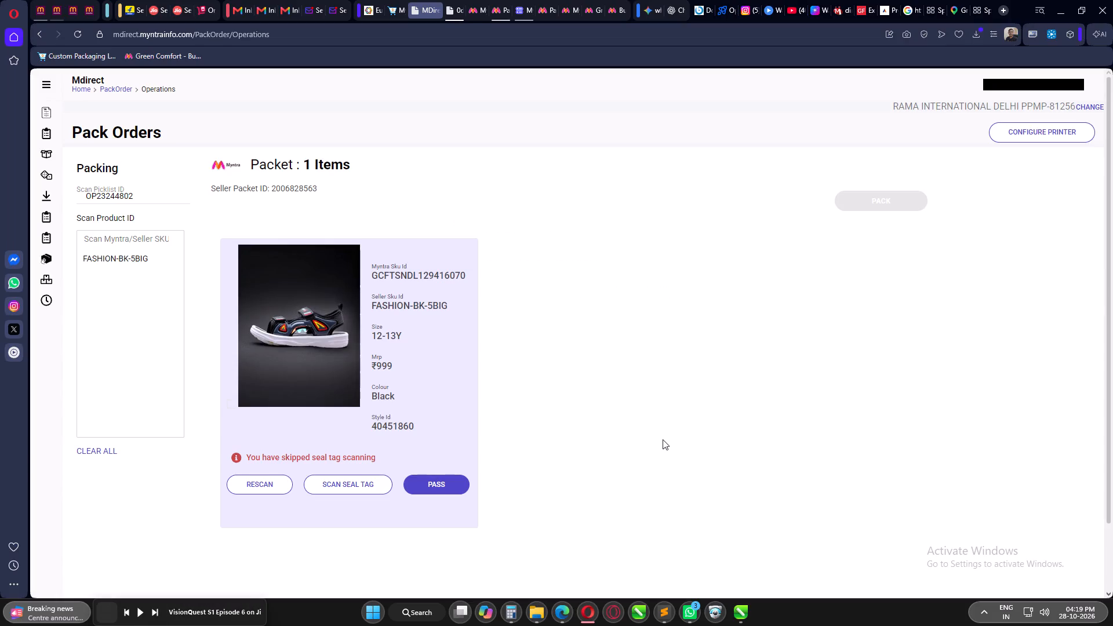
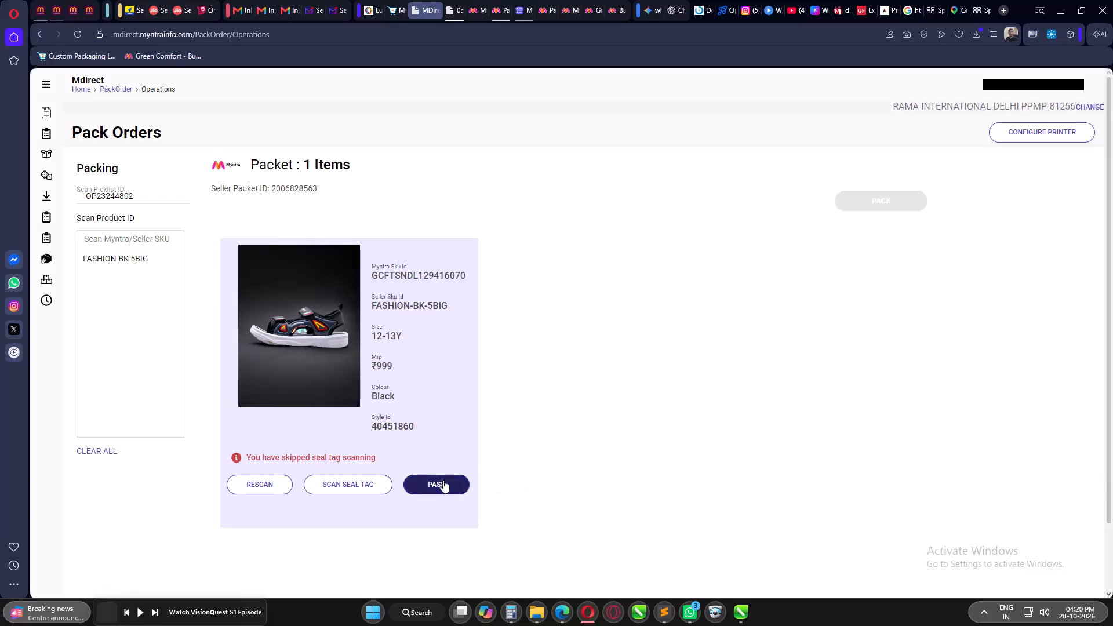
Pack the QC-passed sandal packet using cover ID MPP5EM001137993.
{"action": "left_click", "coordinate": [887, 195]}
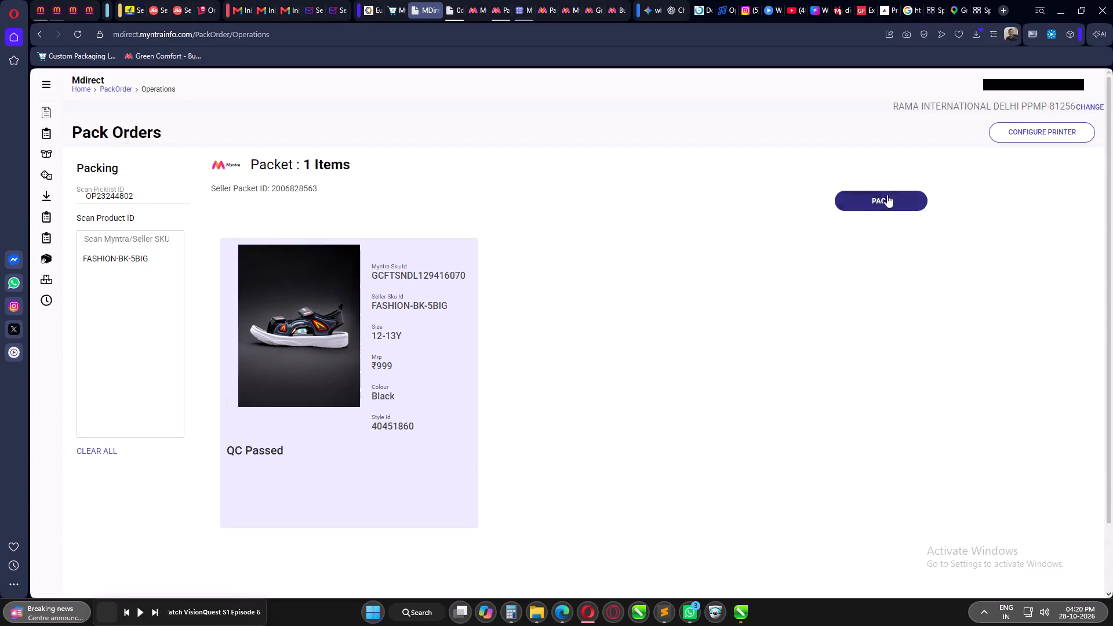
{"action": "left_click", "coordinate": [588, 346]}
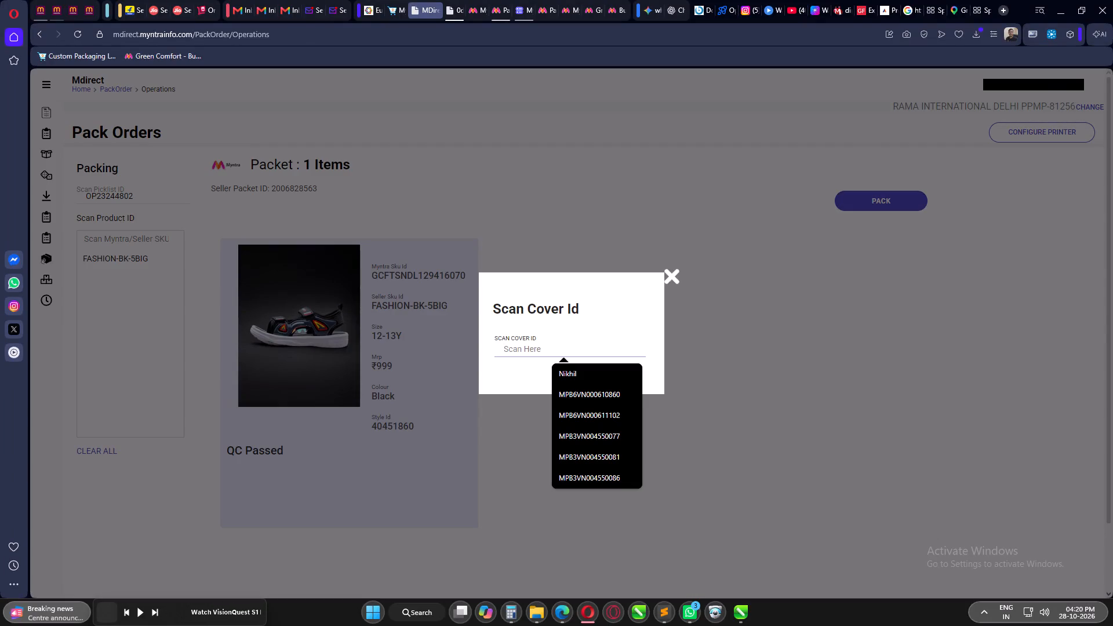
{"action": "key", "text": "m"}
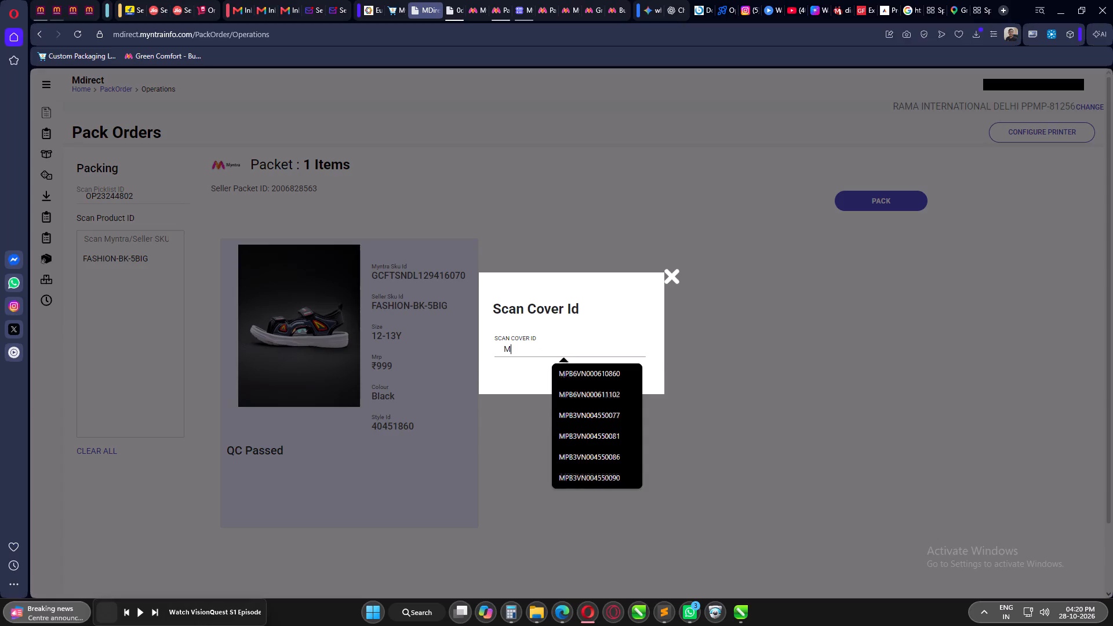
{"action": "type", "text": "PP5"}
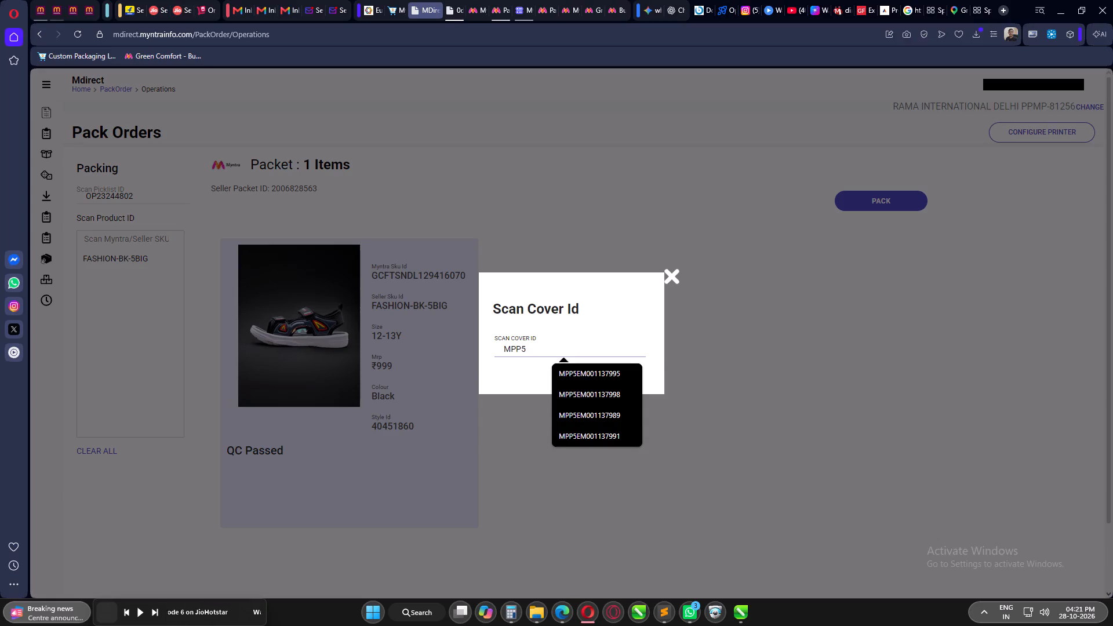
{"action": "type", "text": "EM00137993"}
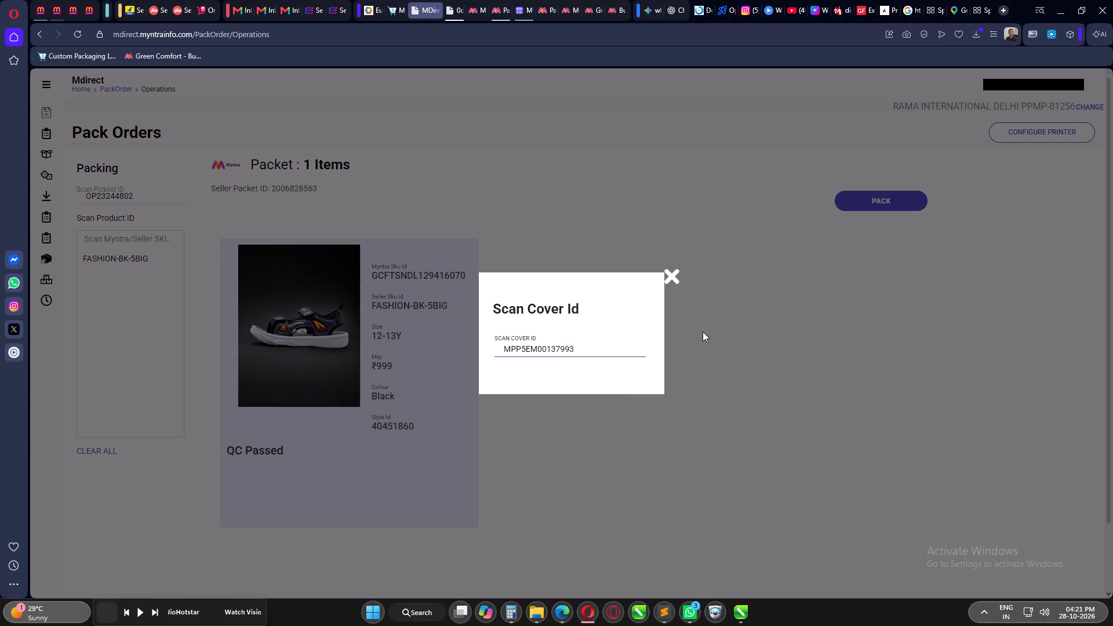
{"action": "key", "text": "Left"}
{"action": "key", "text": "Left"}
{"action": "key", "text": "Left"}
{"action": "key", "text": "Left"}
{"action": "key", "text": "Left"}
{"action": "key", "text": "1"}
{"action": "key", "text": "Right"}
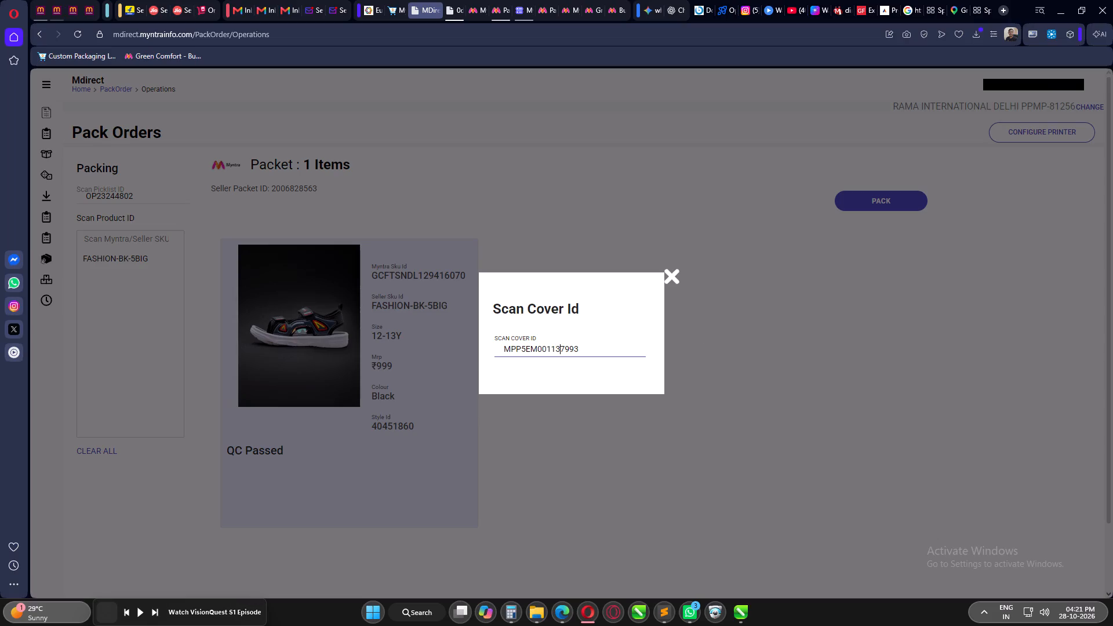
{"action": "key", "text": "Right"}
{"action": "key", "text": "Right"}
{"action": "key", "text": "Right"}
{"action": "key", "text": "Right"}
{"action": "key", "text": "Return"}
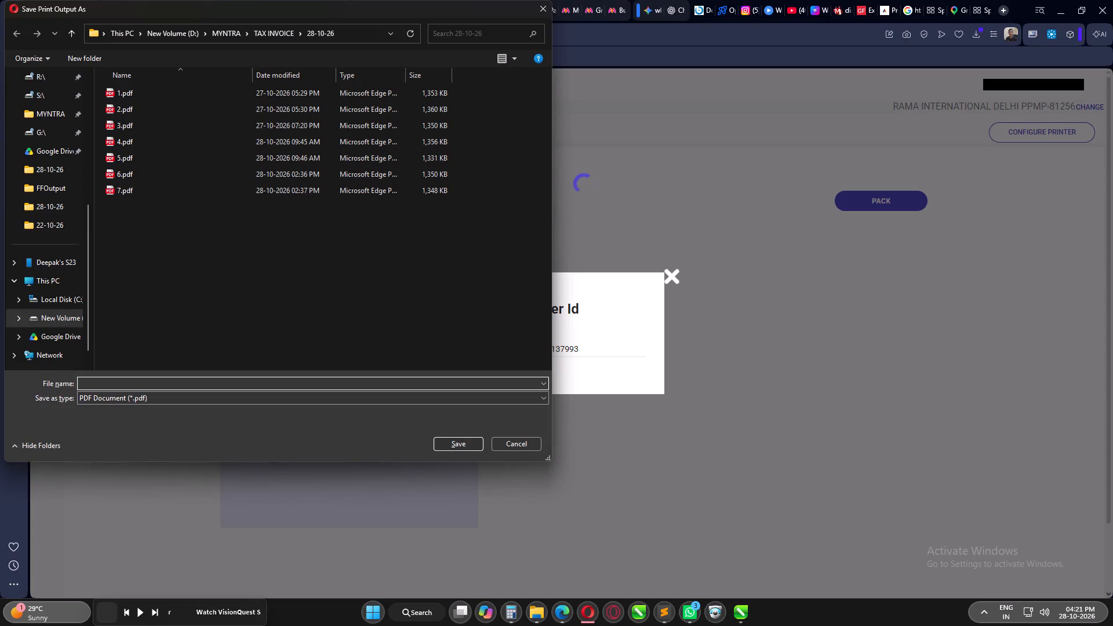
Save the packet's print output as PDF 8 in the 28-10-26 tax invoice folder.
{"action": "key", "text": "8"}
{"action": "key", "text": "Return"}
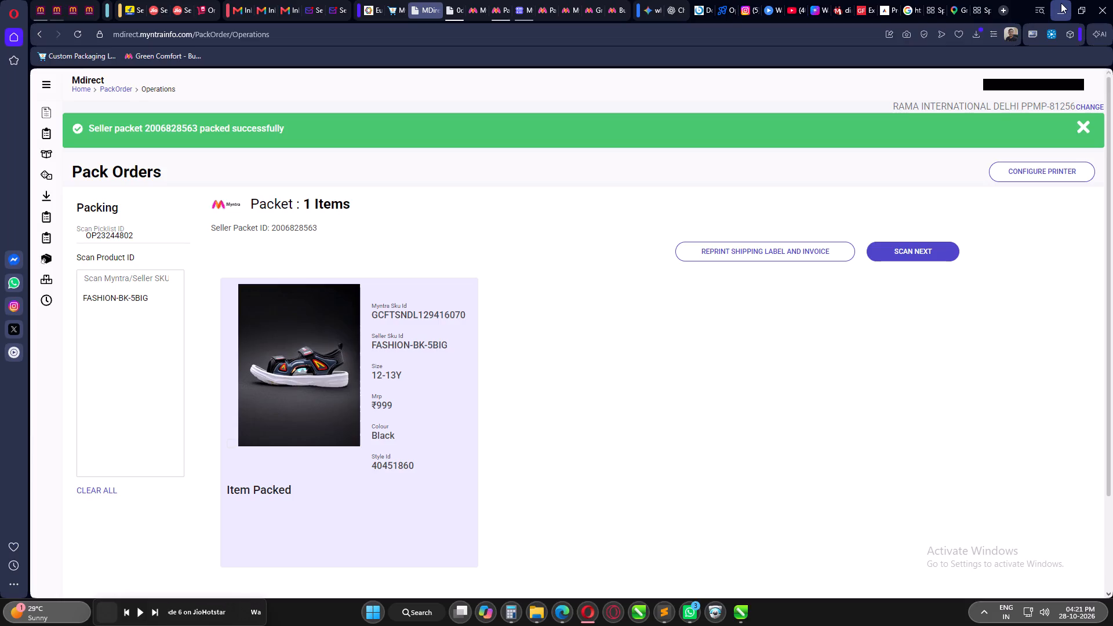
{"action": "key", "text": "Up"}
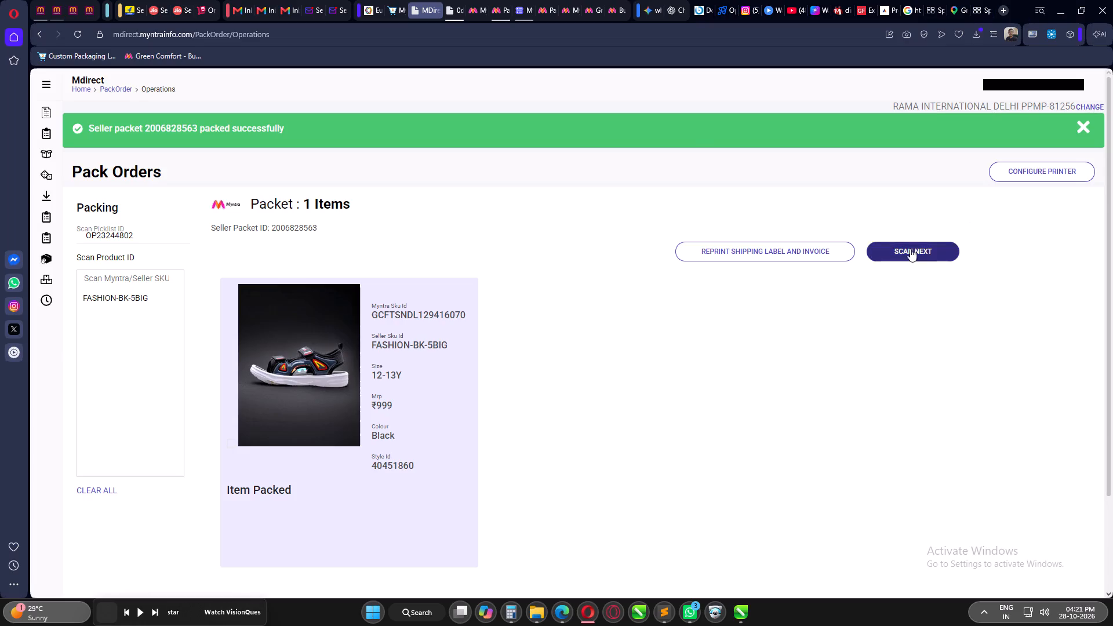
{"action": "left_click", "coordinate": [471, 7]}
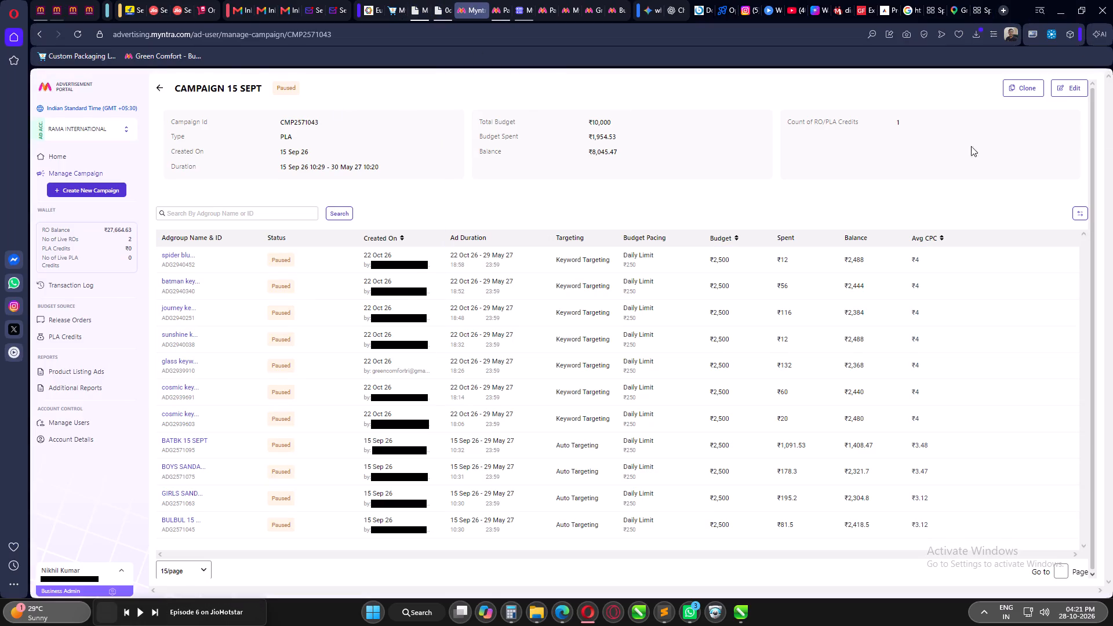
Switch to Sublime Text, save MYNTRA ORDERS.txt, and dismiss the license purchase prompt.
{"action": "left_click", "coordinate": [1053, 9]}
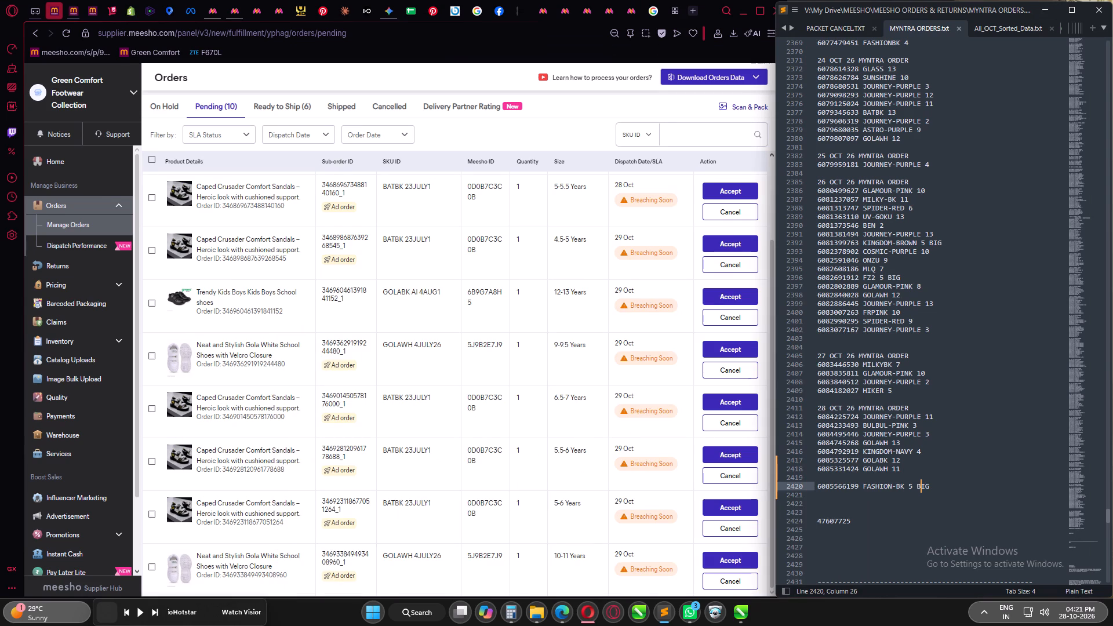
{"action": "left_click", "coordinate": [838, 478]}
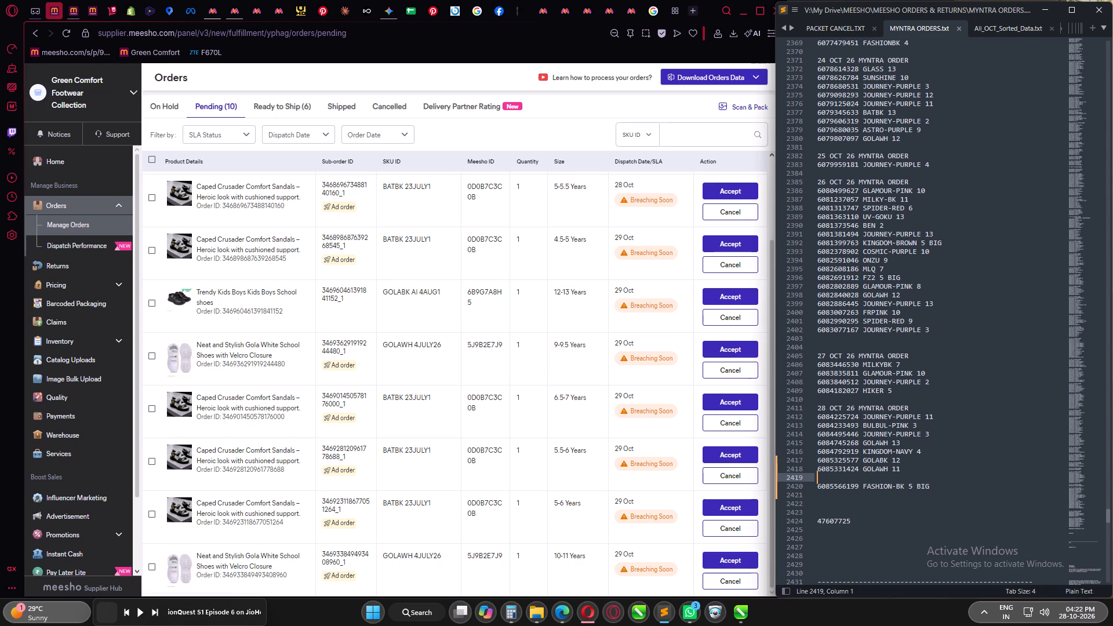
{"action": "left_click", "coordinate": [923, 453]}
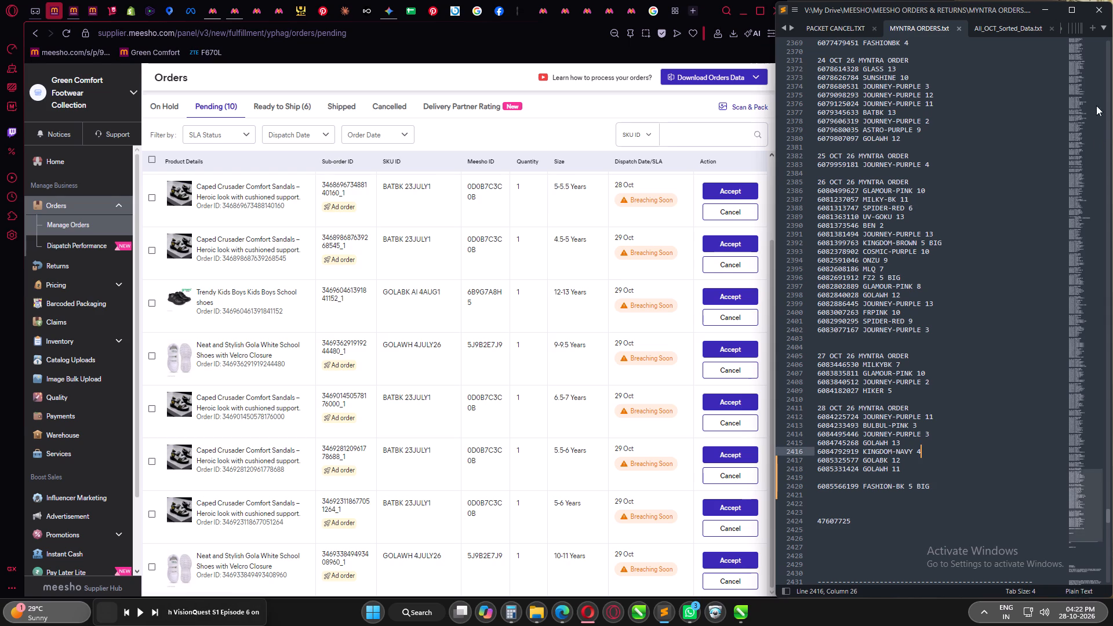
{"action": "left_click", "coordinate": [1011, 253]}
{"action": "key", "text": "ctrl+s"}
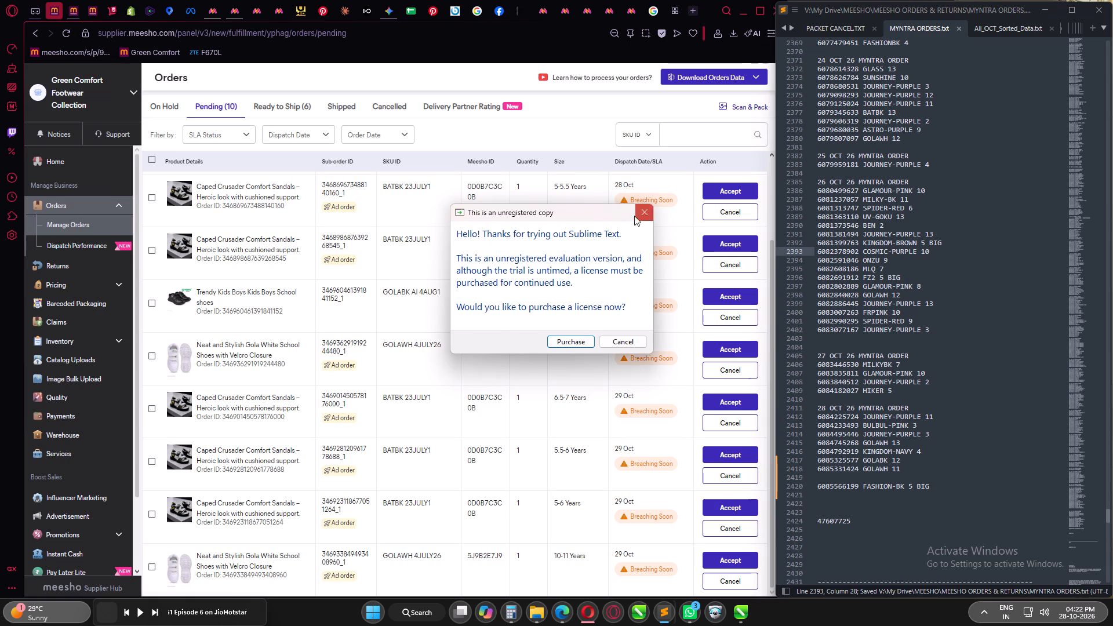
{"action": "left_click", "coordinate": [645, 213]}
Clear the open windows away and open the ADs folder on New Volume (D:) in File Explorer.
{"action": "left_click", "coordinate": [1046, 9]}
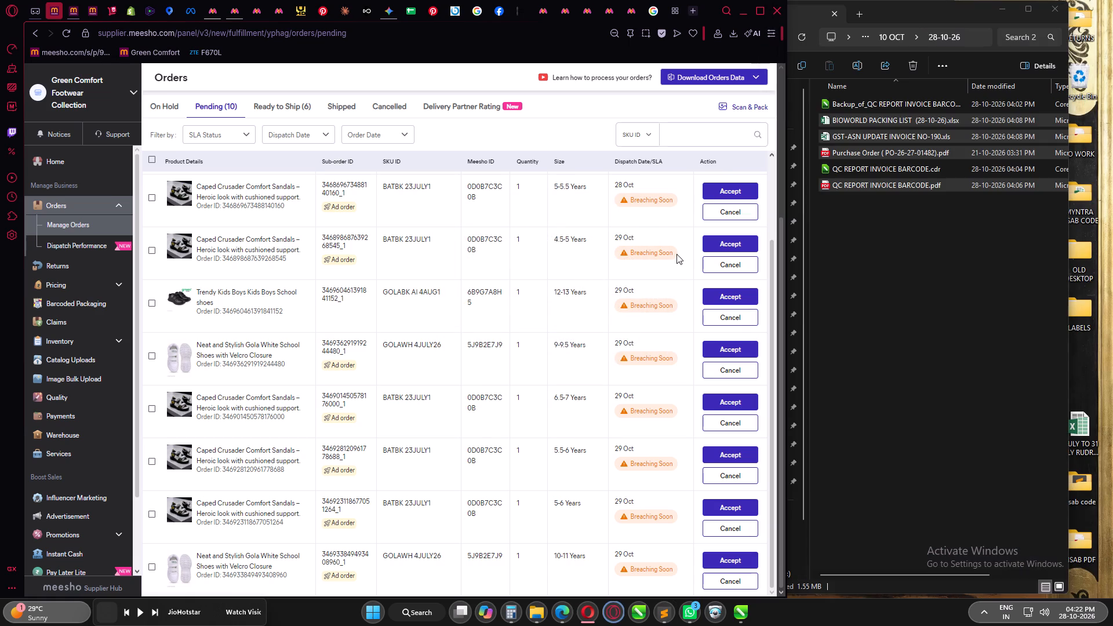
{"action": "left_click", "coordinate": [1001, 10]}
{"action": "left_click", "coordinate": [743, 14]}
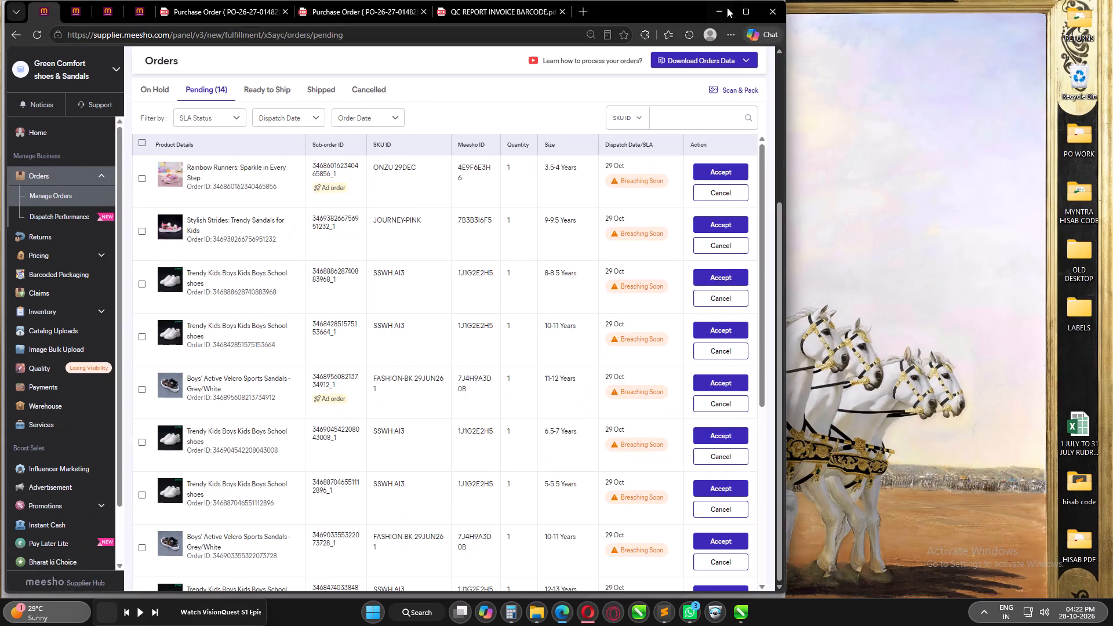
{"action": "left_click", "coordinate": [726, 6]}
{"action": "left_click", "coordinate": [741, 6]}
{"action": "left_click", "coordinate": [539, 616]}
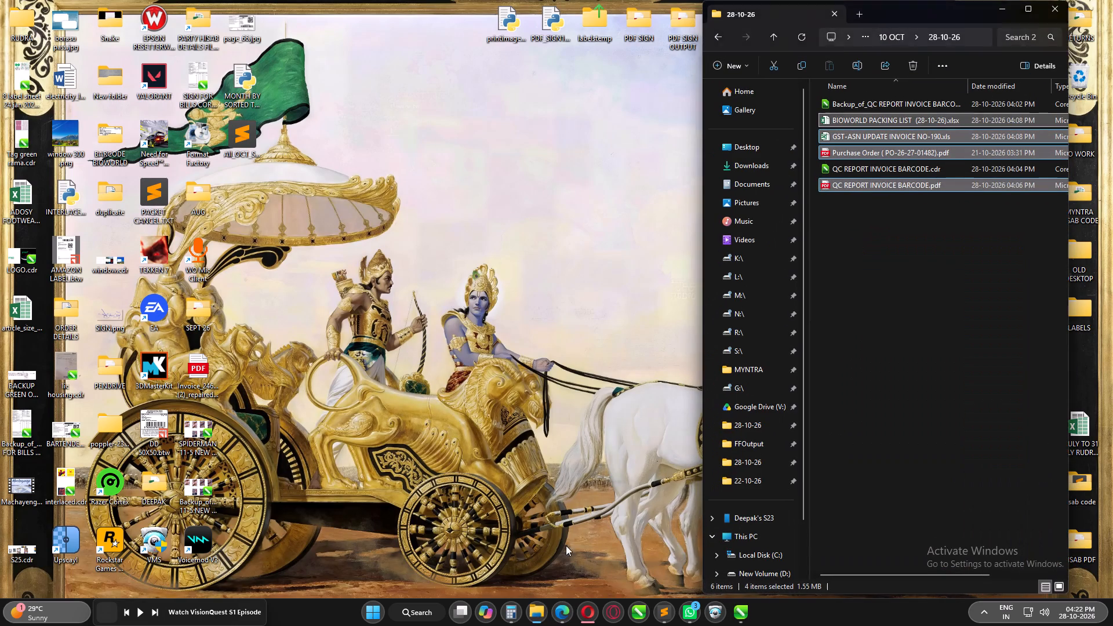
{"action": "left_click", "coordinate": [1034, 8]}
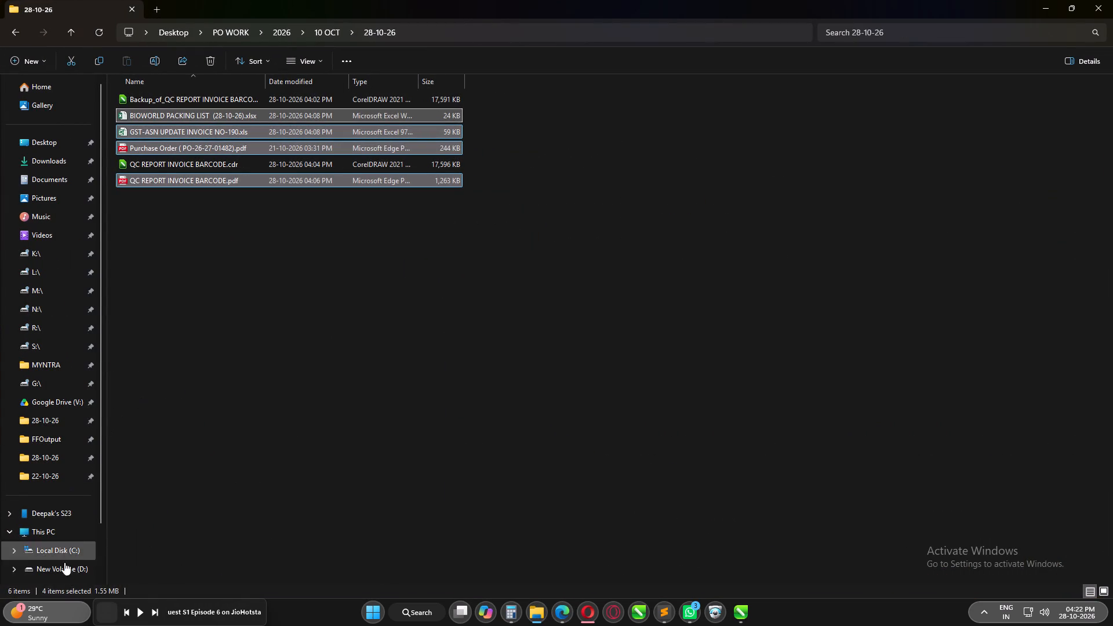
{"action": "left_click", "coordinate": [63, 570]}
{"action": "double_click", "coordinate": [256, 110]}
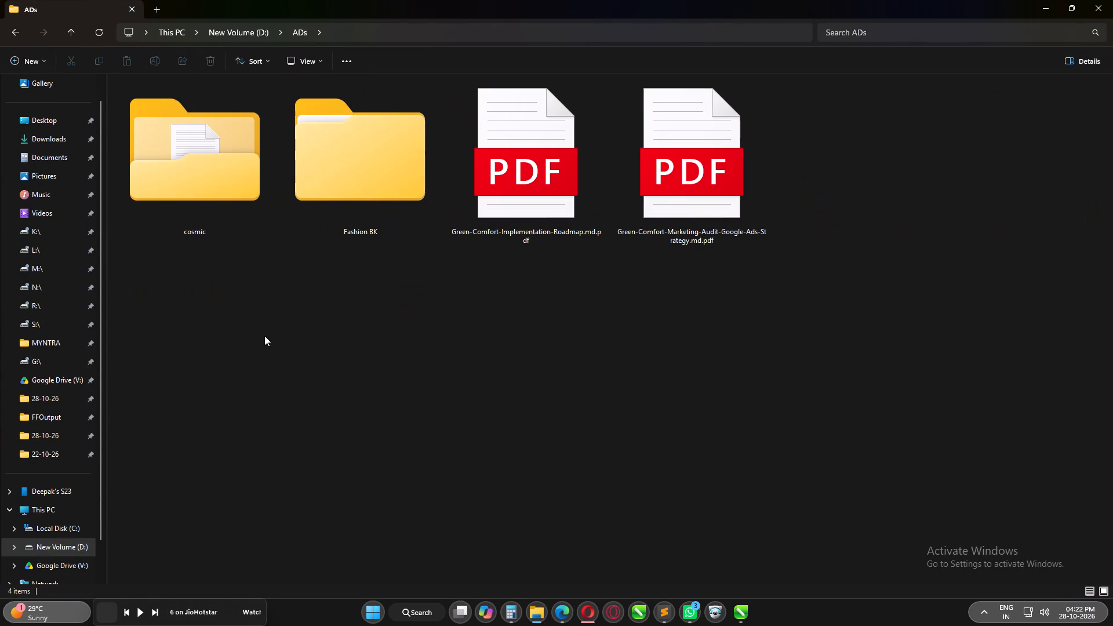
{"action": "left_click", "coordinate": [265, 336]}
{"action": "left_click", "coordinate": [267, 340]}
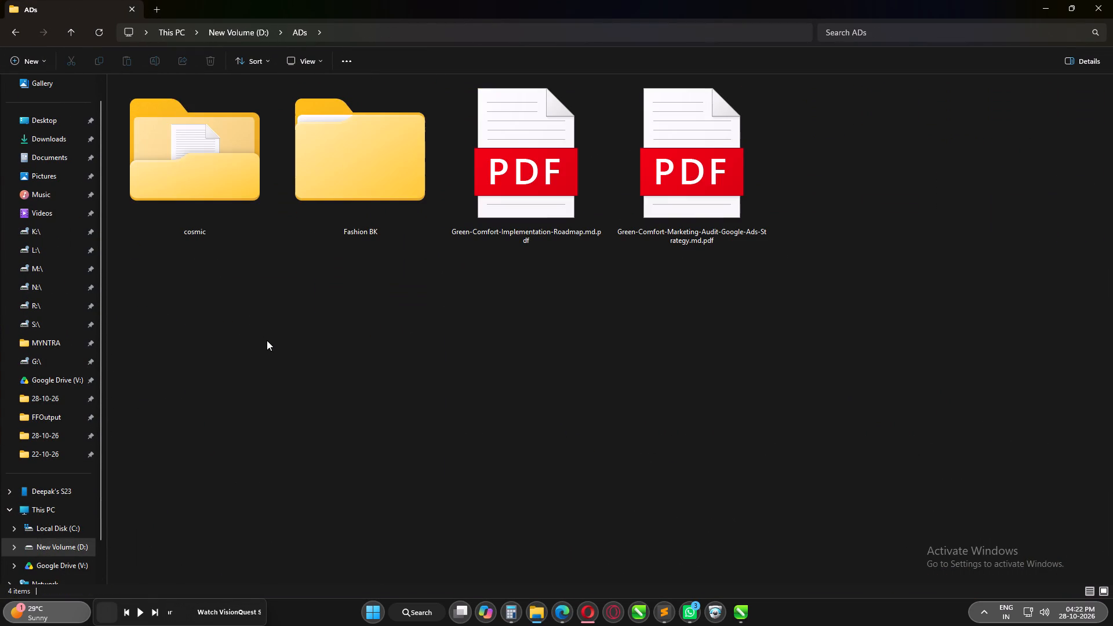